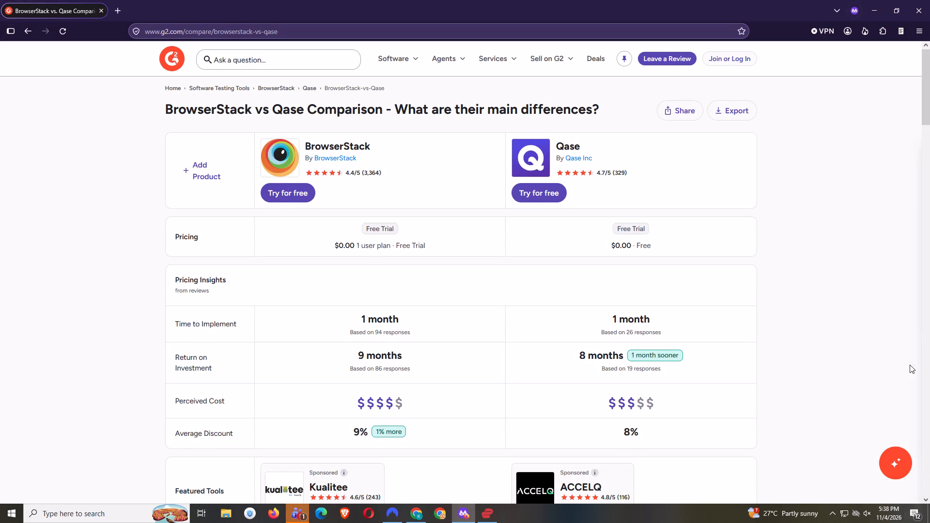
Look through the BrowserStack vs Qase comparison page down to the FAQs and page footer.
scroll(929, 330, down, 20)
scroll(929, 330, down, 14)
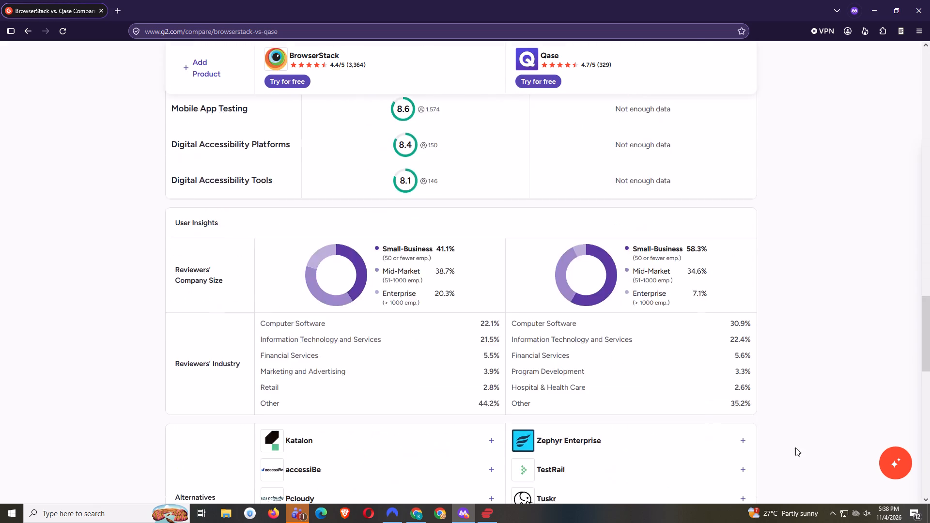
scroll(795, 447, down, 1)
click(884, 512)
scroll(717, 423, up, 2)
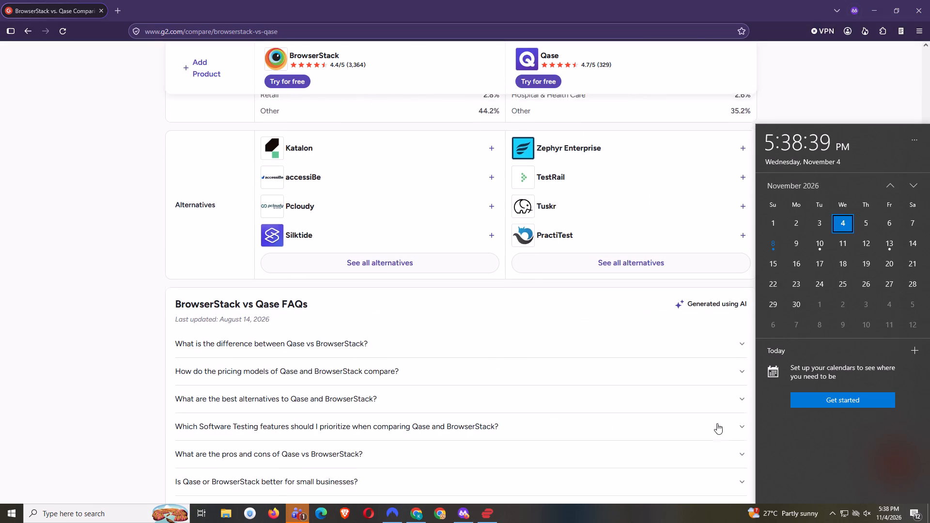
scroll(717, 423, up, 5)
click(736, 413)
middle_click(899, 433)
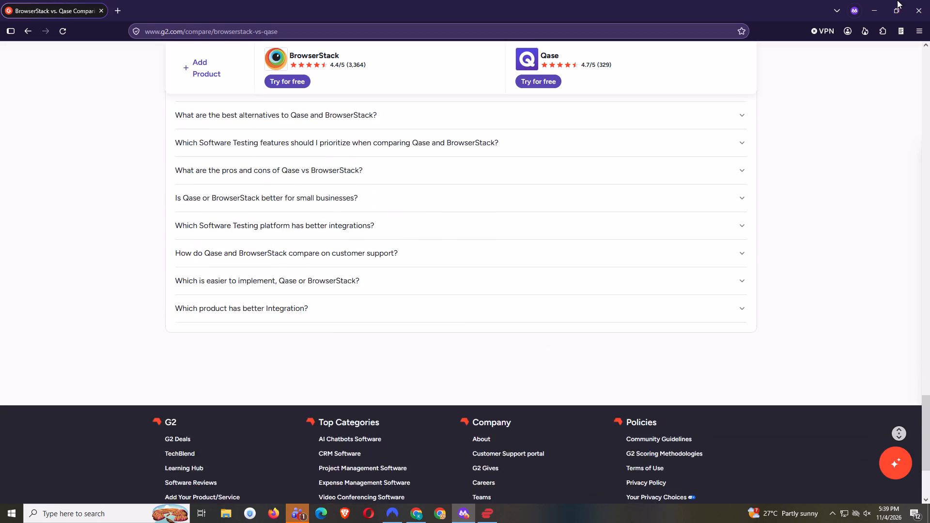
Close the browser window showing the BrowserStack vs Qase comparison.
drag(894, 0, 918, 3)
click(929, 4)
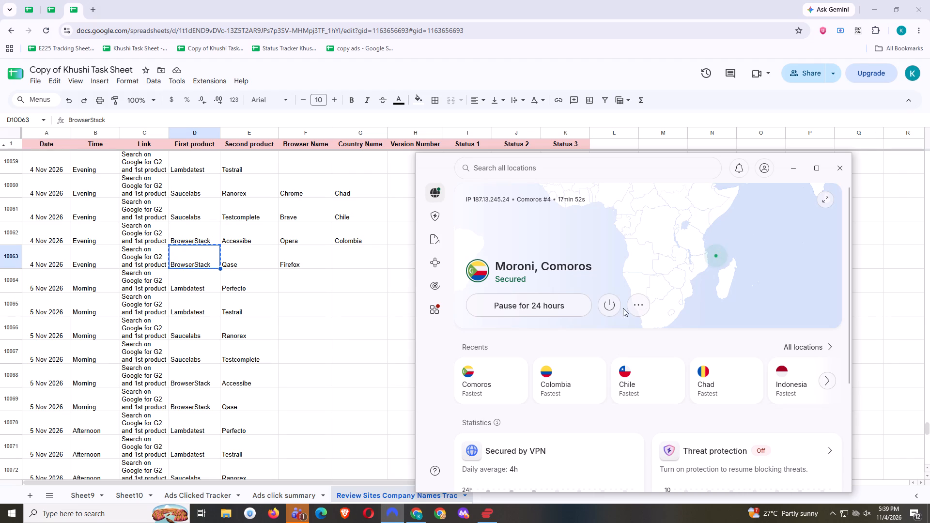
Disconnect the NordVPN connection to Comoros.
click(613, 308)
Switch to the task spreadsheet in Chrome and, in row 10063, enter Comoros as Country Name and Done as Status 1.
click(343, 260)
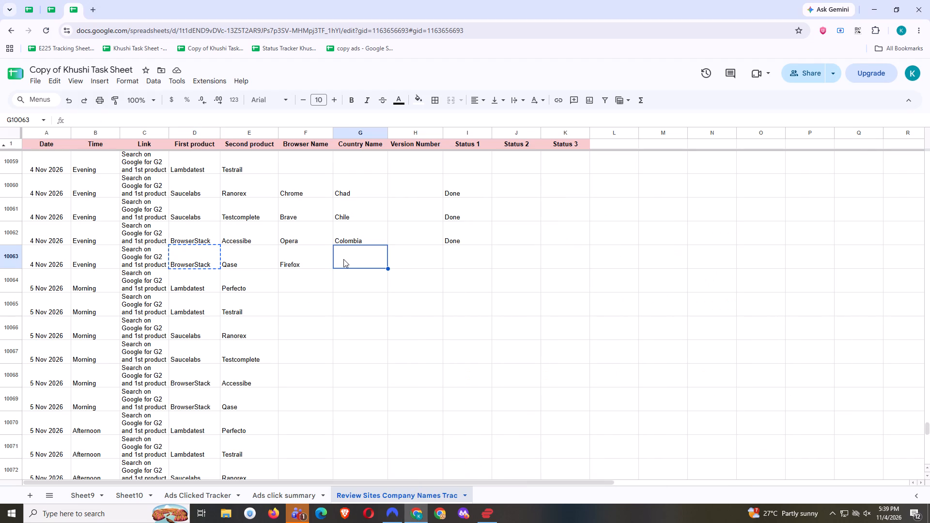
text(Comoros)
key(Right)
key(Right)
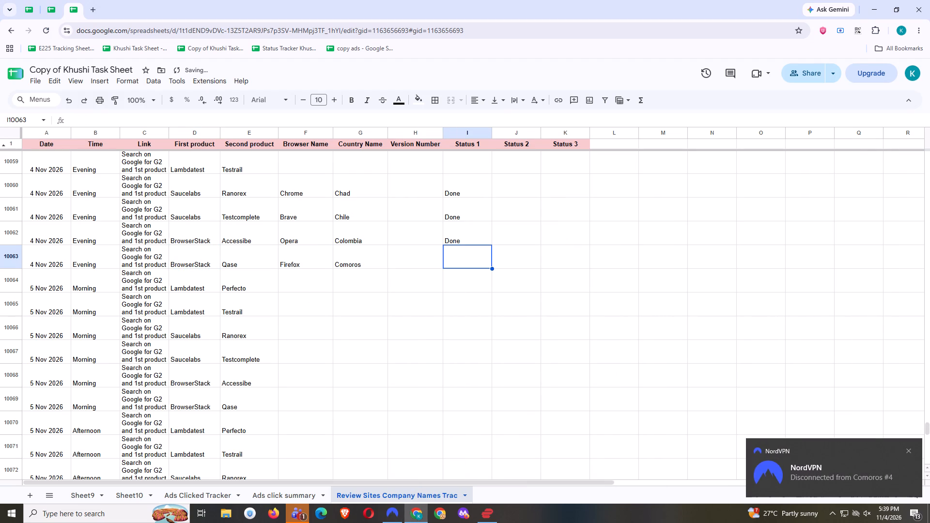
key(shift+d)
key(Return)
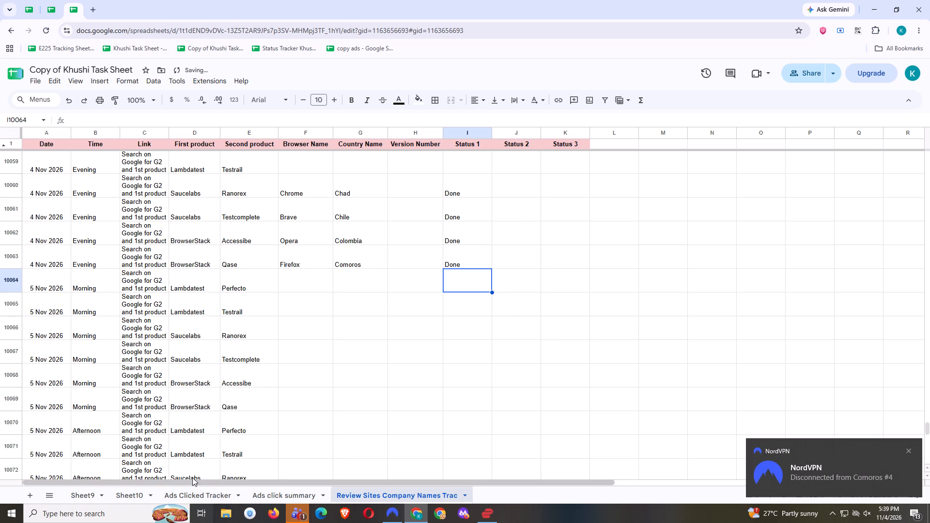
On Sheet9, copy the ad counts in column B from B4 down to the last filled row, 2722.
click(112, 493)
click(93, 495)
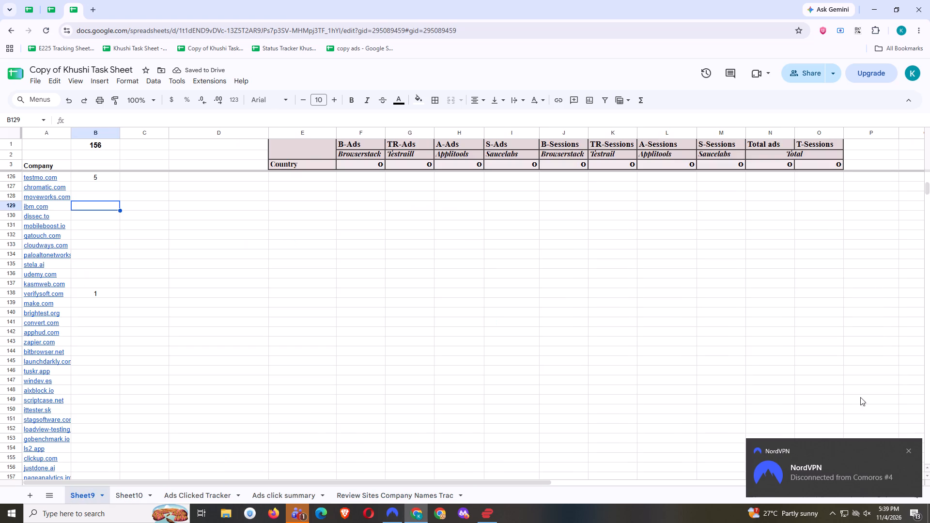
click(929, 463)
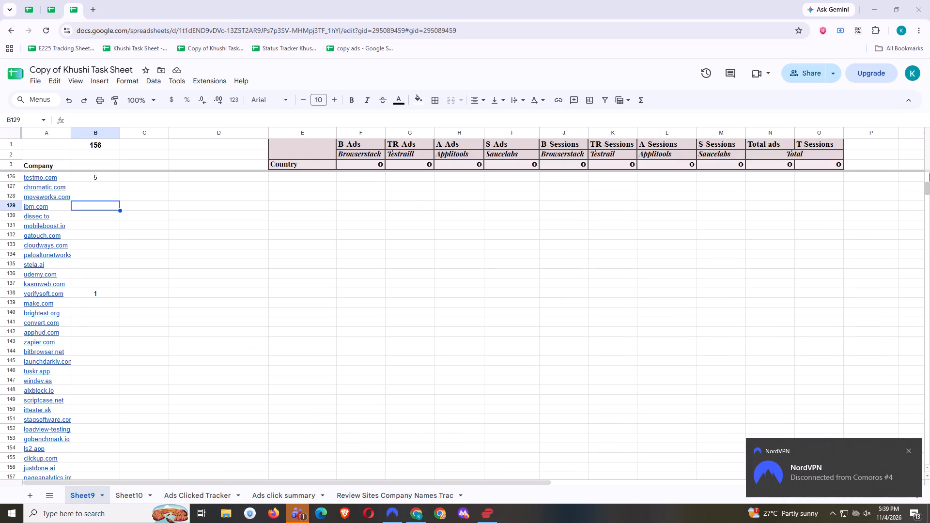
drag(929, 183, 929, 158)
click(99, 173)
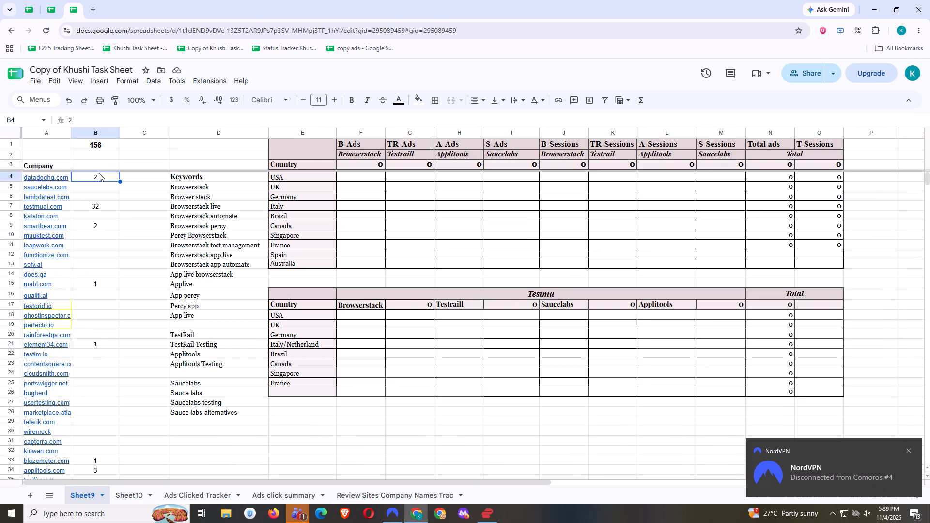
key(ctrl+shift+Down)
key(ctrl+shift+Down)
key(ctrl+shift+Down)
key(ctrl+shift+Down)
key(ctrl+shift+Down)
key(ctrl+shift+Down)
key(ctrl+shift+Down)
key(ctrl+shift+Down)
key(ctrl+shift+Down)
key(ctrl+shift+Down)
key(ctrl+shift+Down)
key(ctrl+shift+Down)
key(ctrl+shift+Down)
key(ctrl+shift+Down)
key(ctrl+shift+Down)
key(ctrl+shift+Down)
key(ctrl+shift+Down)
key(ctrl+shift+Down)
key(ctrl+shift+Down)
key(ctrl+shift+Down)
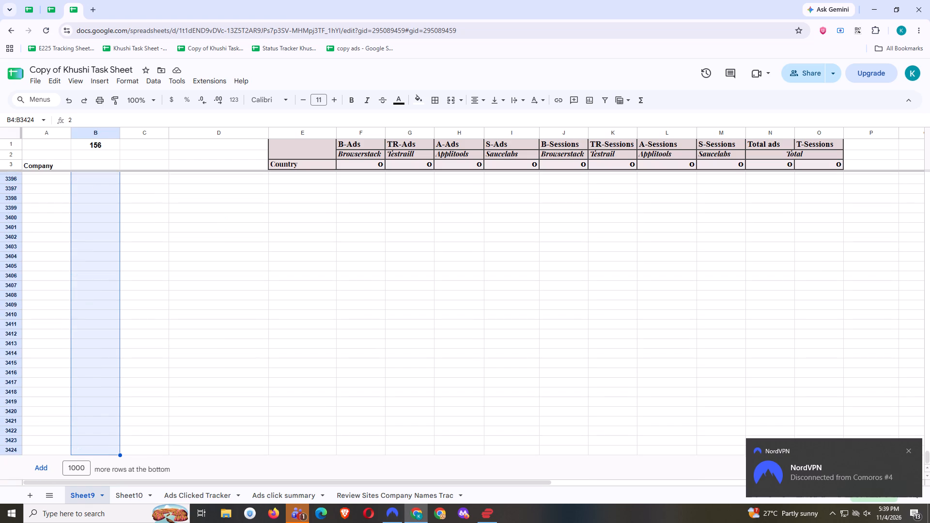
key(ctrl+shift+Up)
key(ctrl+c)
click(96, 198)
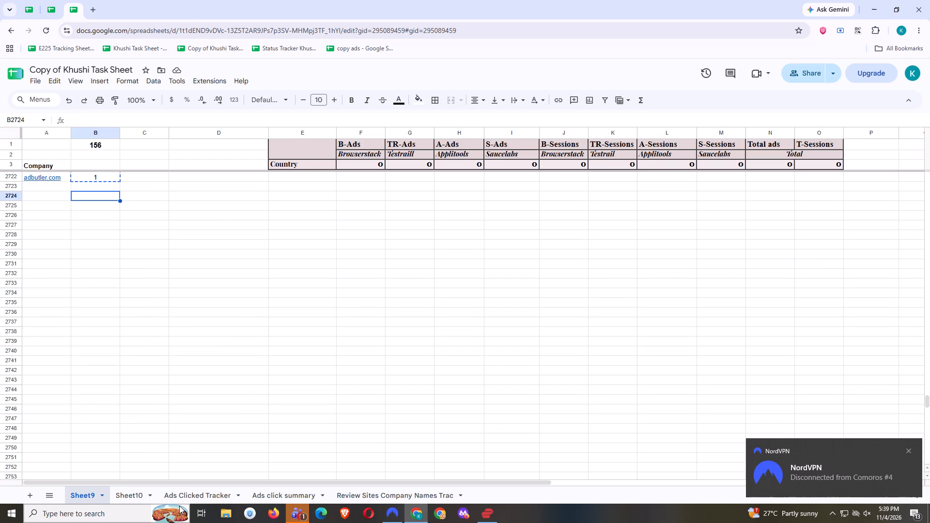
On the Ads Clicked Tracker sheet, make the Company / Date column slightly narrower.
click(179, 506)
click(188, 499)
click(189, 480)
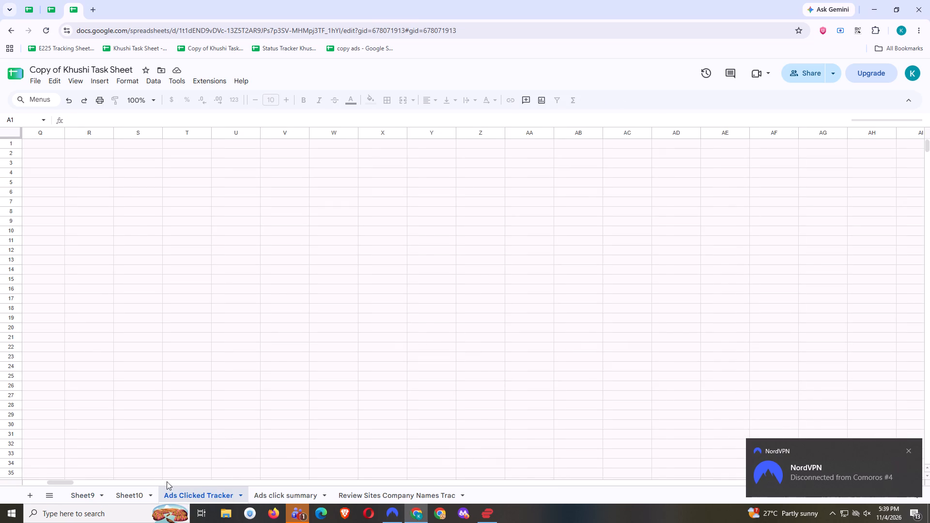
drag(69, 484, 119, 487)
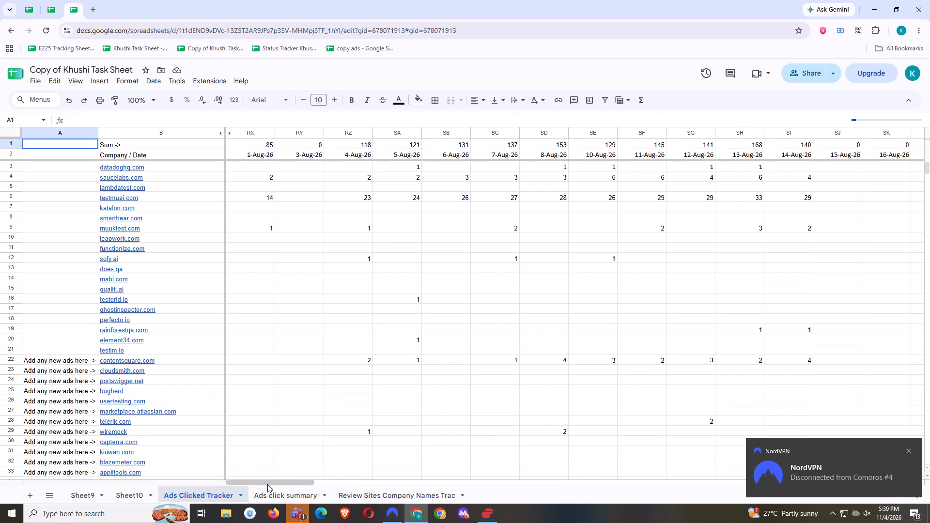
drag(267, 484, 929, 461)
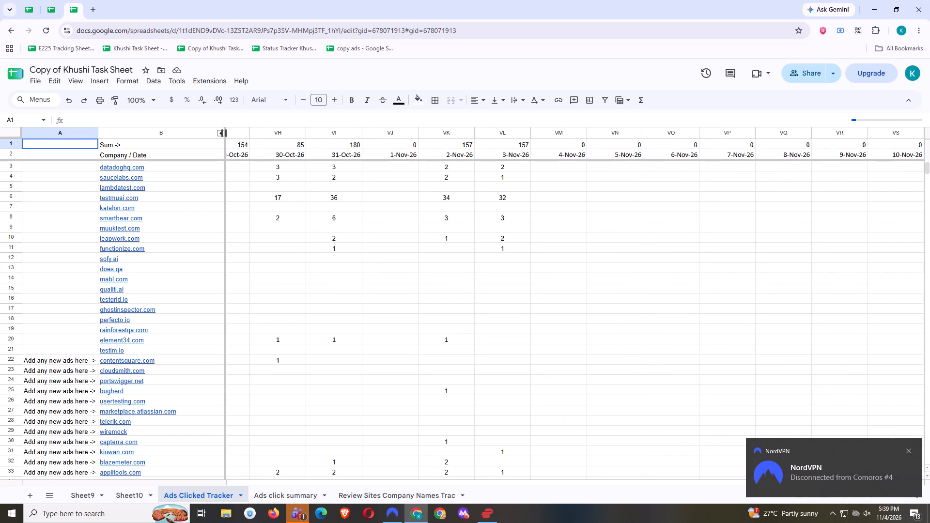
drag(224, 132, 191, 132)
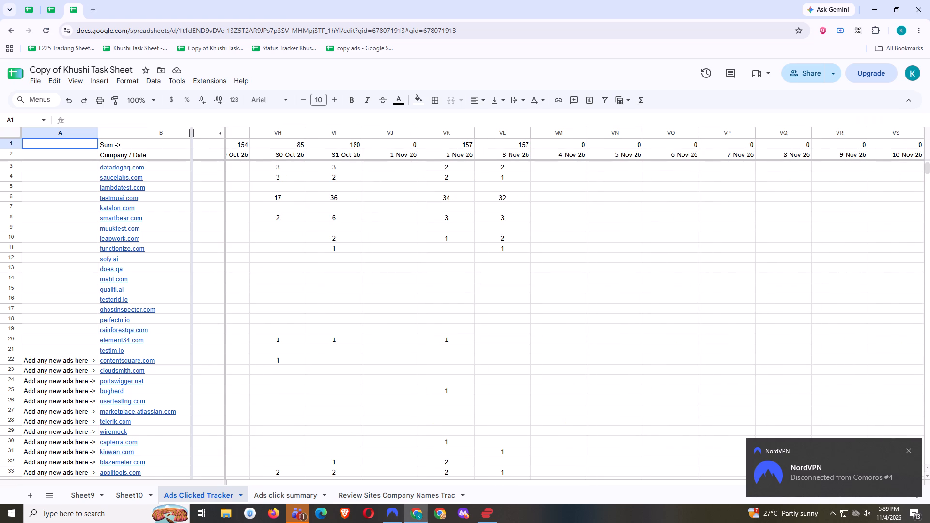
Paste the copied counts into the 4-Nov-26 column, starting at the datadoghq.com row.
click(566, 169)
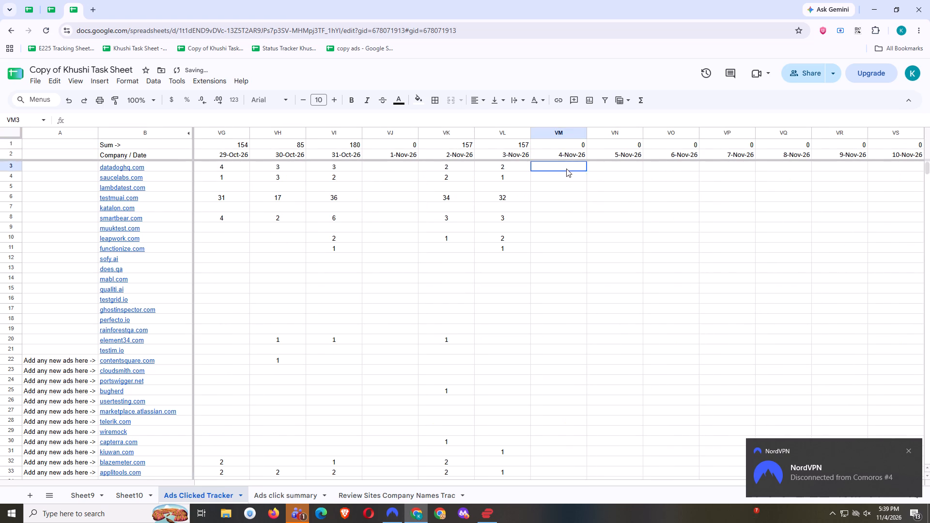
key(ctrl+v)
scroll(617, 192, up, 5)
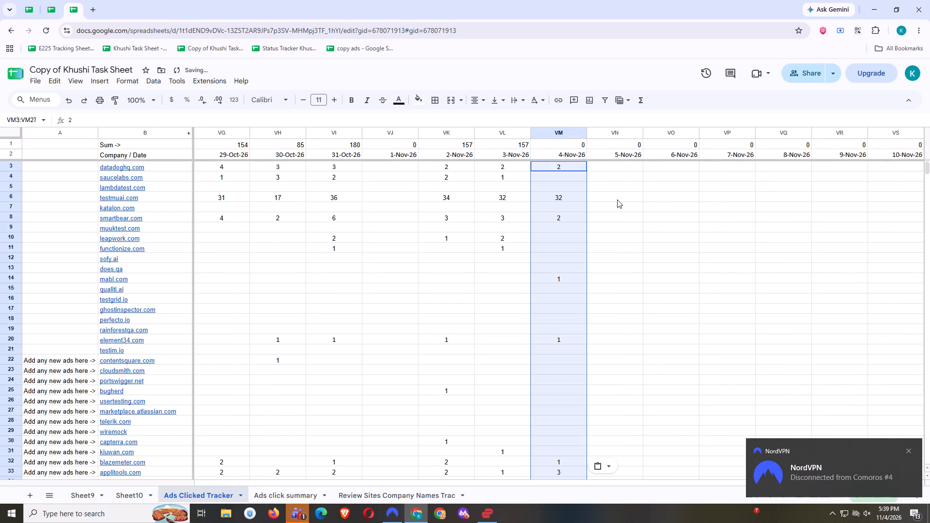
click(602, 170)
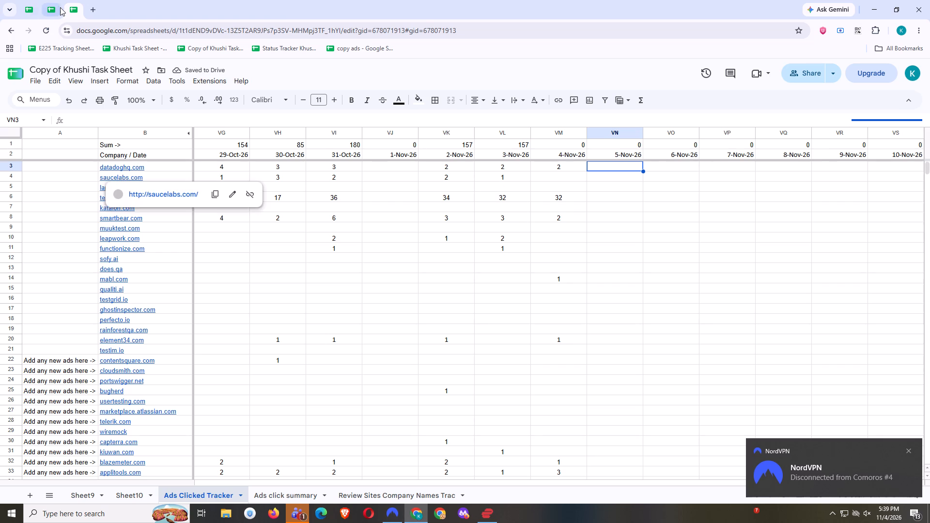
In the Khushi Task Sheet file's Ads Clicked Tracker sheet, narrow columns A and B.
click(60, 5)
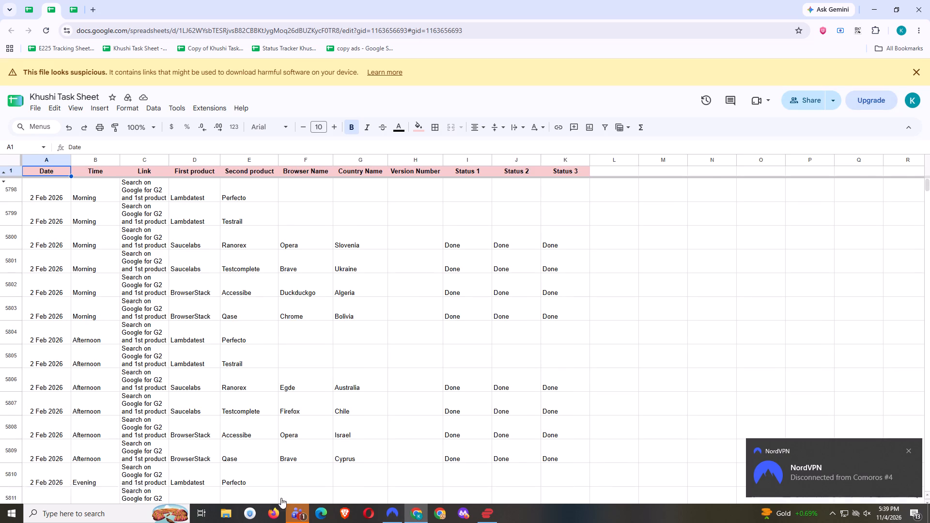
click(214, 489)
click(201, 483)
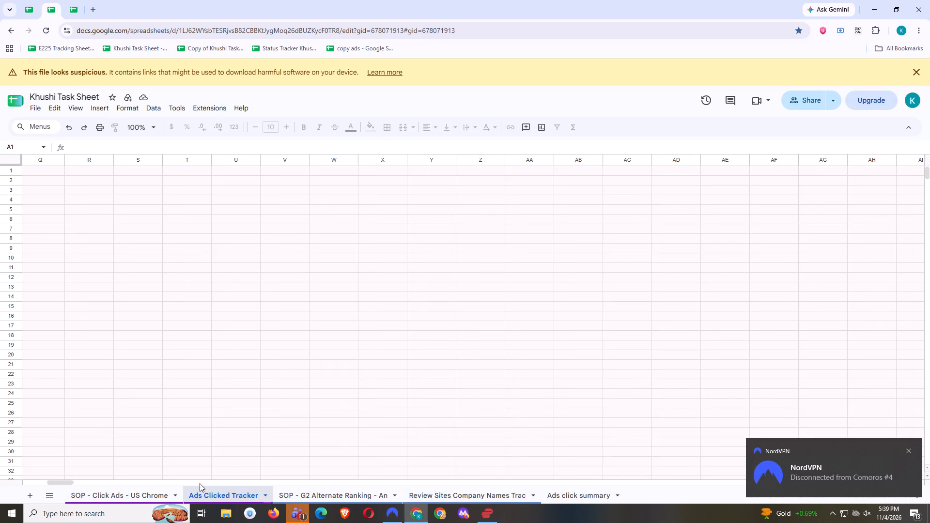
drag(248, 483, 501, 483)
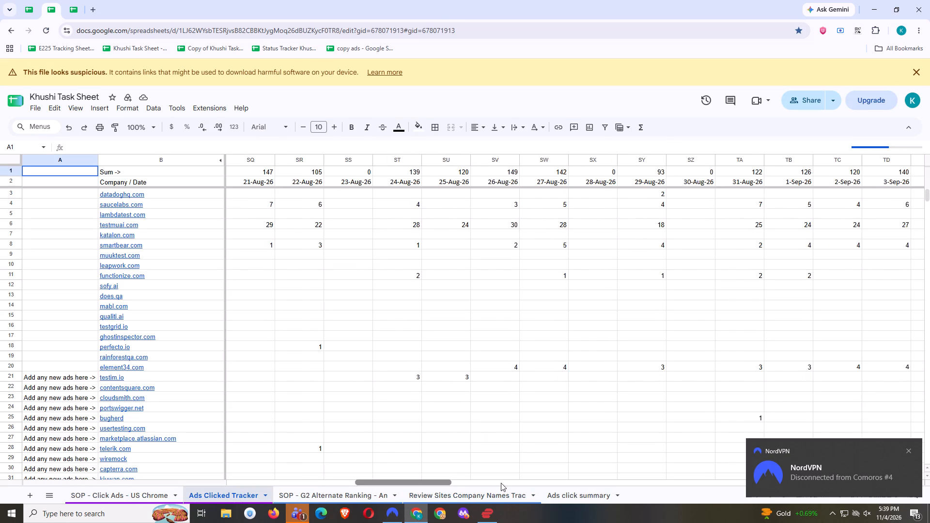
drag(501, 483, 555, 483)
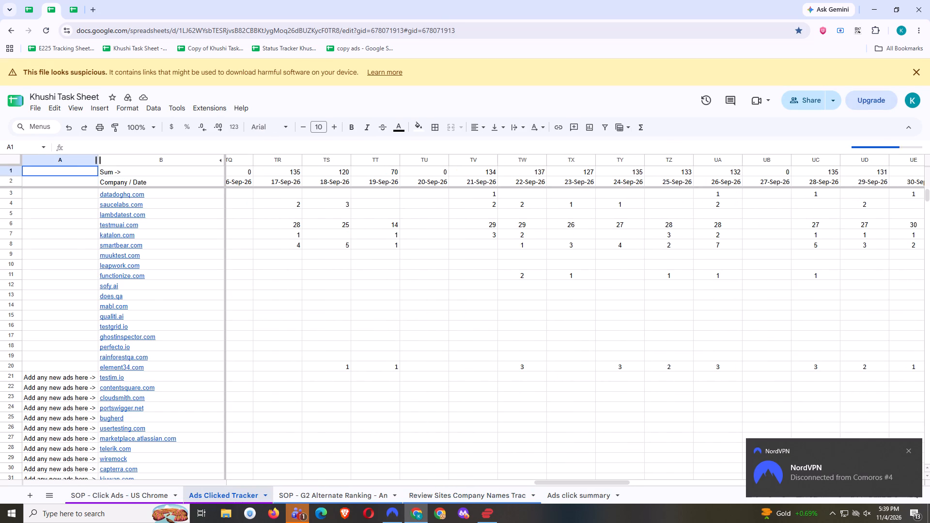
drag(99, 161, 81, 160)
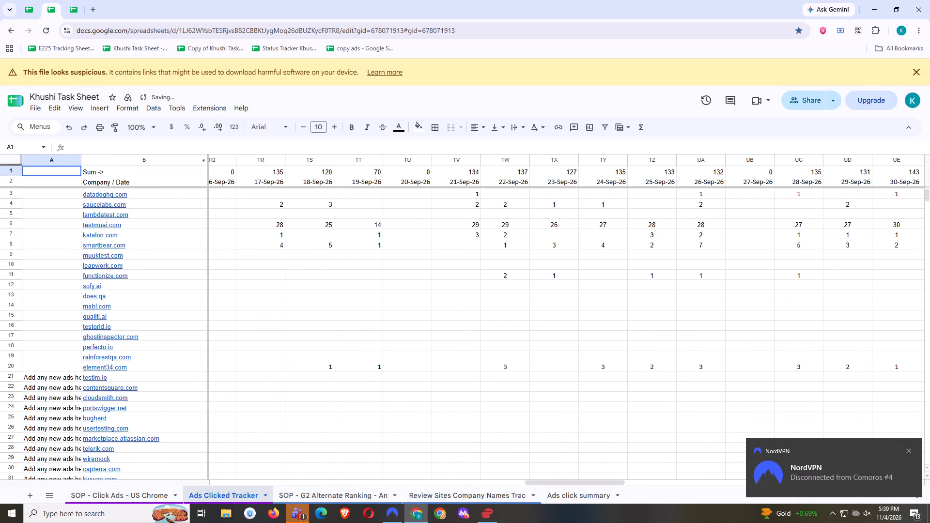
drag(79, 162, 71, 161)
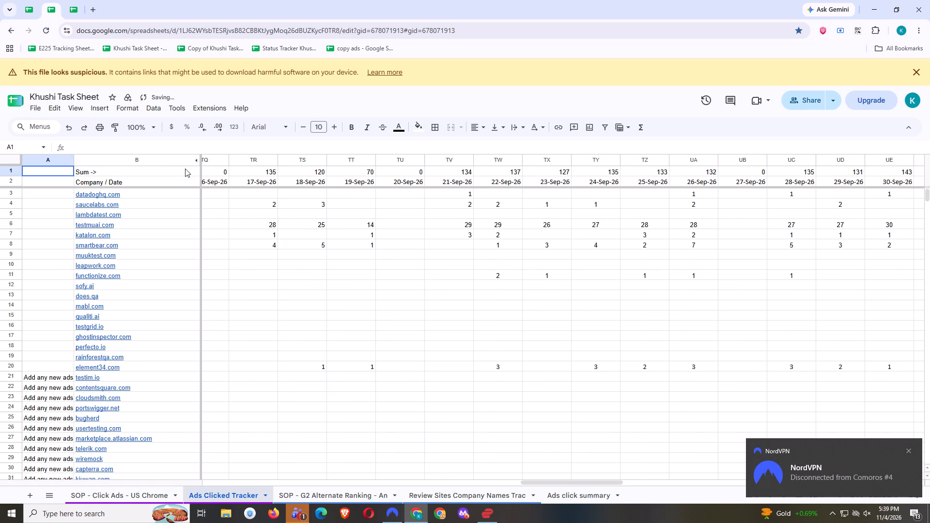
drag(200, 159, 184, 160)
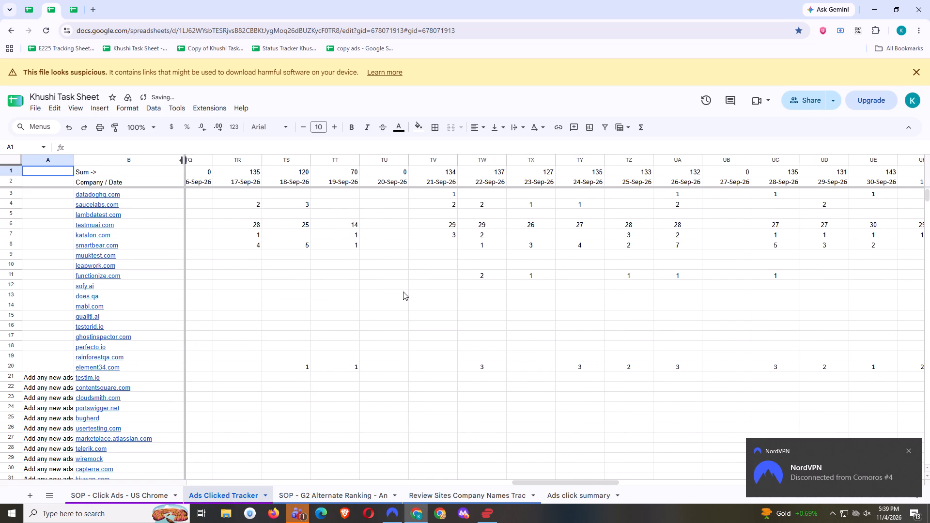
Paste the copied counts into this tracker's 4-Nov-26 column, starting at the datadoghq.com row.
drag(557, 482, 893, 475)
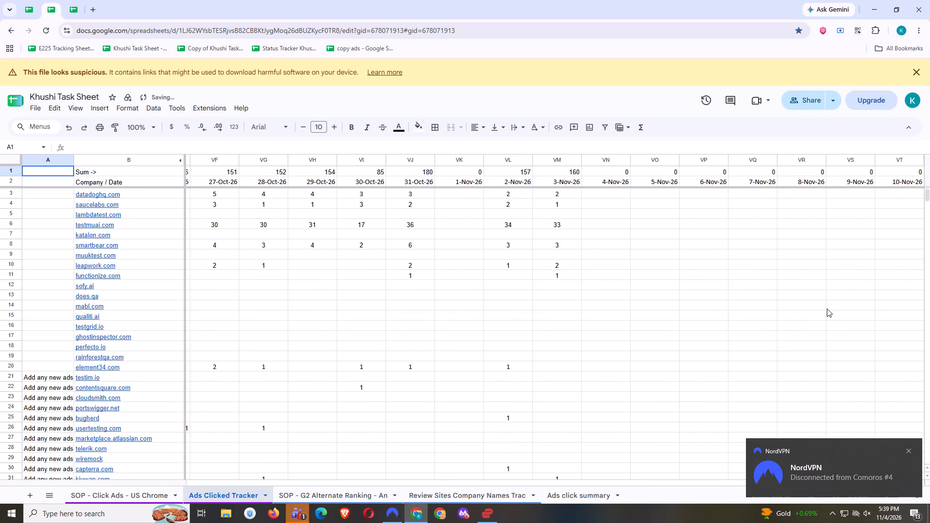
click(610, 193)
key(ctrl+v)
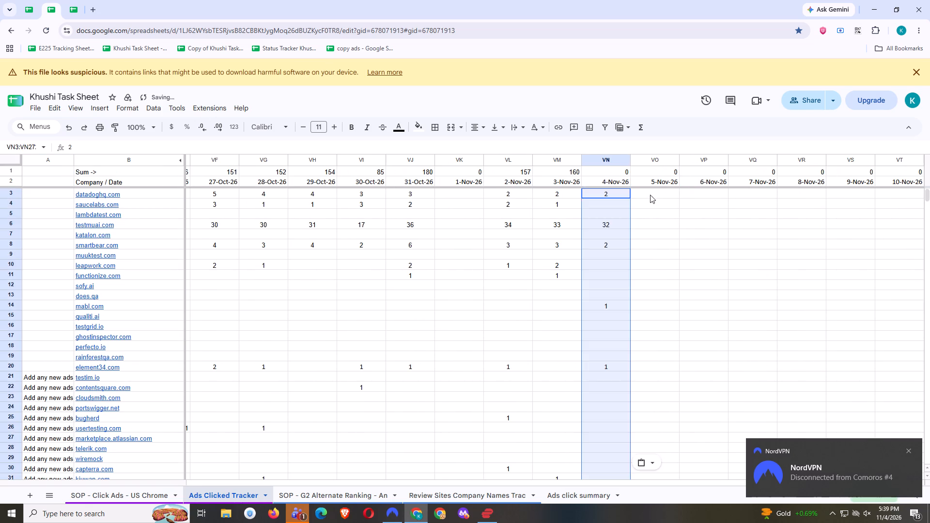
click(650, 195)
In the copy ads file's Ads Click sheet, clear all values in the Count column from B2 to B2712.
click(38, 10)
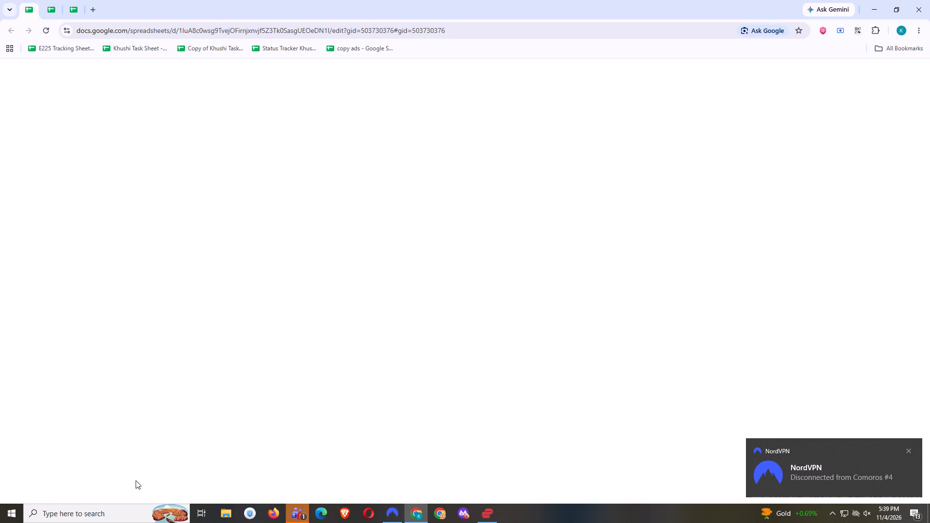
click(90, 488)
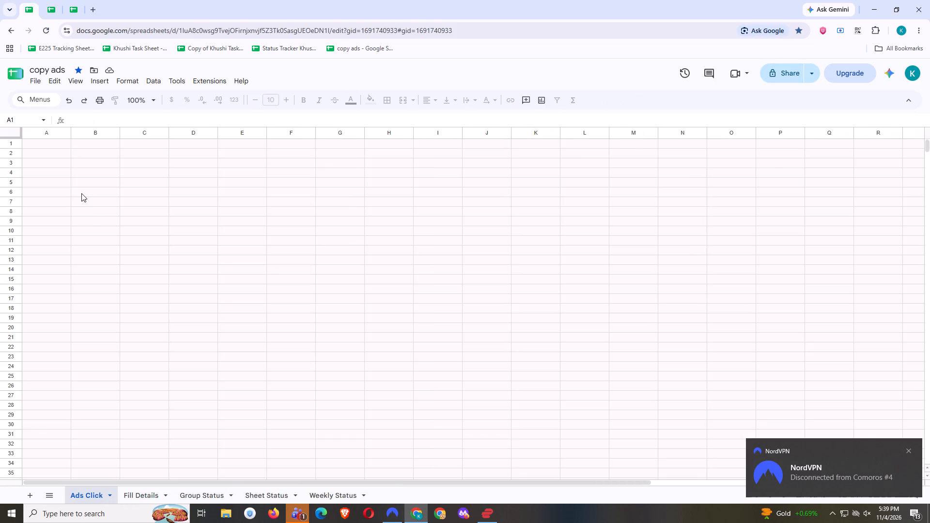
scroll(232, 297, up, 4)
click(123, 157)
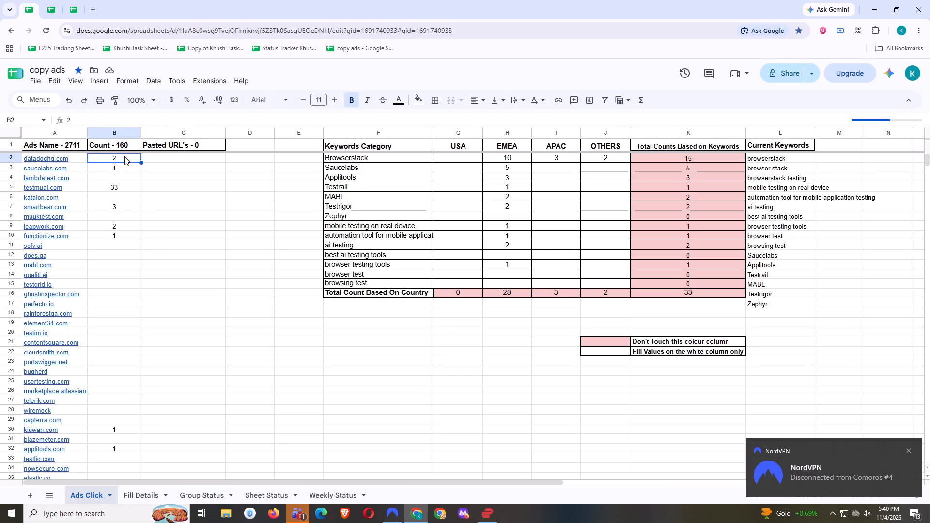
key(ctrl+shift+Down)
key(ctrl+shift+Down)
key(ctrl+shift+Down)
key(ctrl+shift+Down)
key(ctrl+shift+Down)
key(ctrl+shift+Down)
key(ctrl+shift+Down)
key(ctrl+shift+Down)
key(ctrl+shift+Down)
key(ctrl+shift+Down)
key(ctrl+shift+Down)
key(ctrl+shift+Down)
key(ctrl+shift+Down)
key(ctrl+shift+Down)
key(ctrl+shift+Down)
key(ctrl+shift+Down)
key(ctrl+shift+Down)
key(ctrl+shift+Down)
key(ctrl+shift+Down)
key(ctrl+shift+Down)
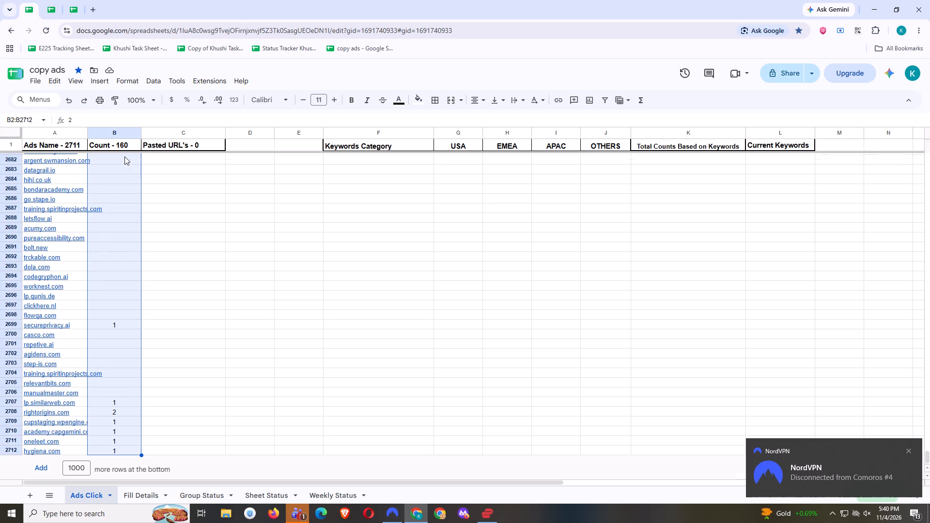
key(Delete)
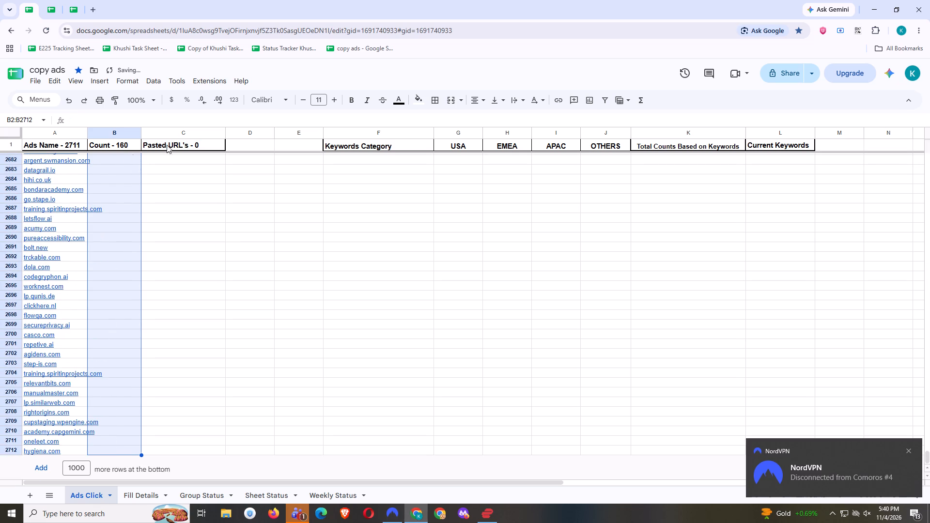
click(166, 177)
Paste the copied counts into the Ads Click sheet's Count column, starting at the datadoghq.com row.
drag(927, 453, 929, 448)
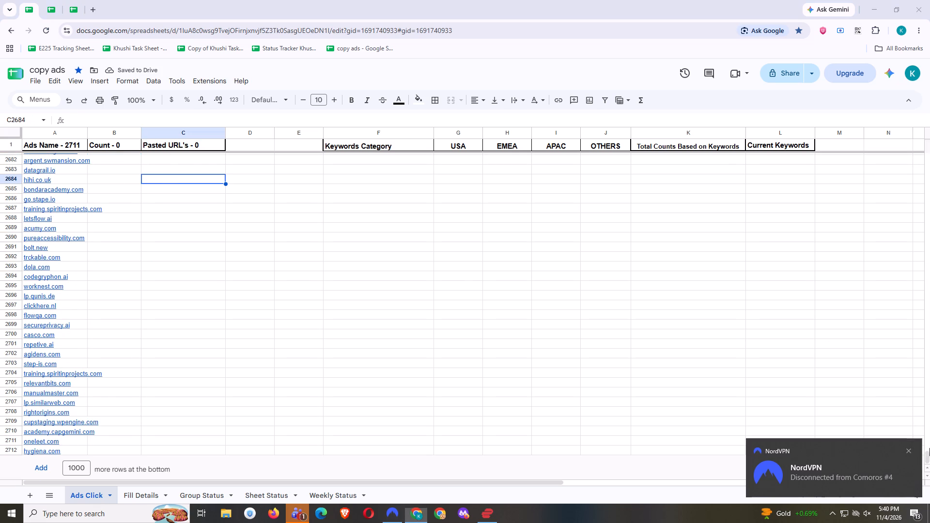
drag(929, 448, 929, 138)
drag(929, 453, 929, 434)
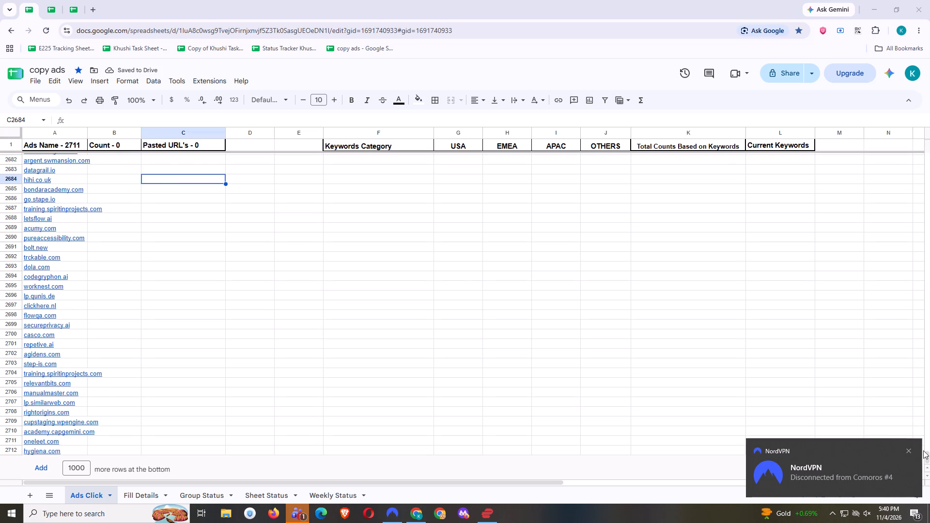
drag(929, 454, 929, 449)
click(927, 452)
click(633, 344)
scroll(633, 346, up, 2)
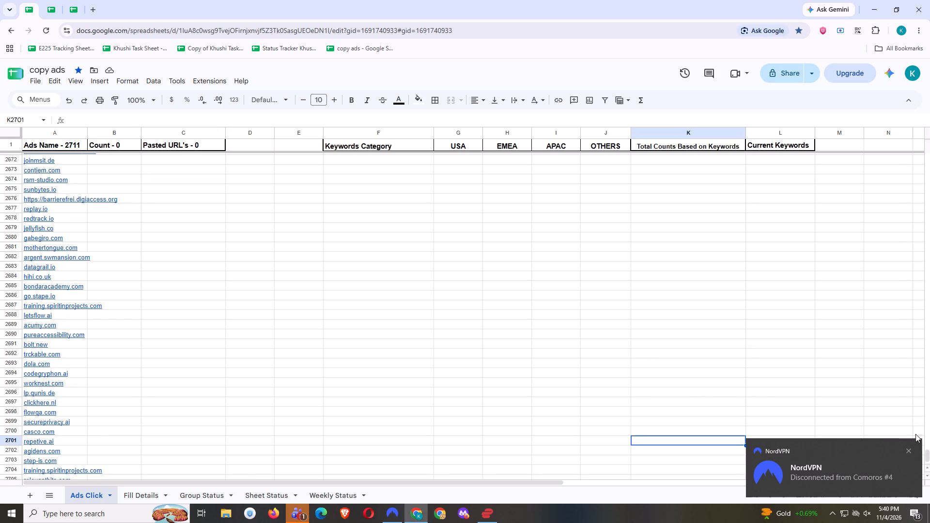
drag(929, 451, 929, 379)
click(908, 448)
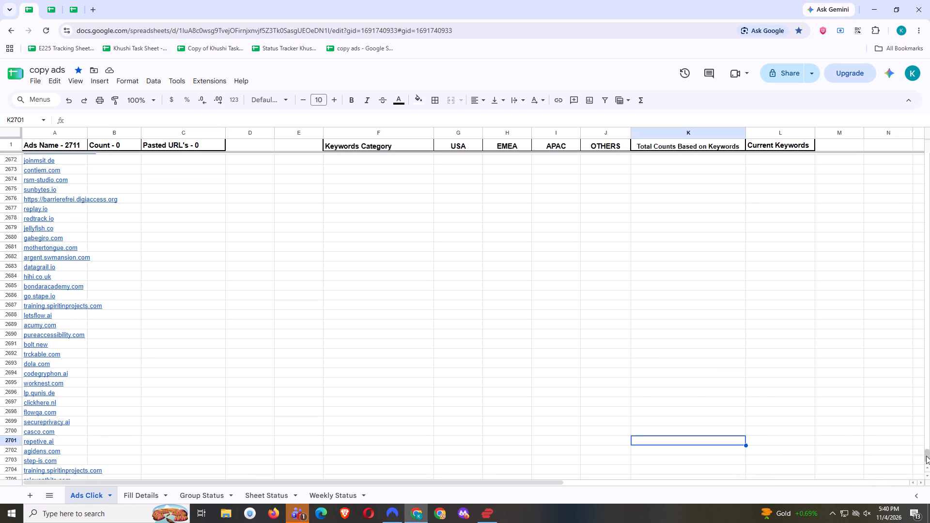
drag(927, 456, 929, 148)
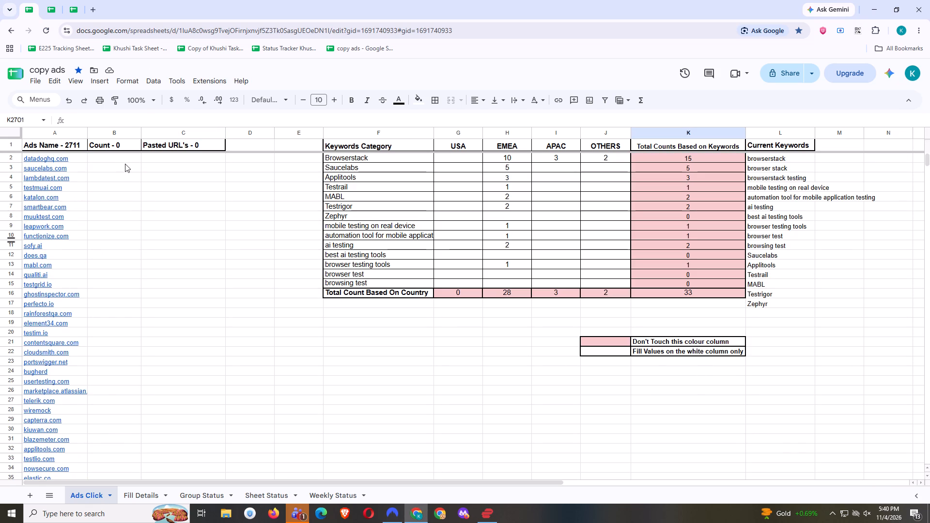
click(127, 160)
key(ctrl+v)
click(154, 160)
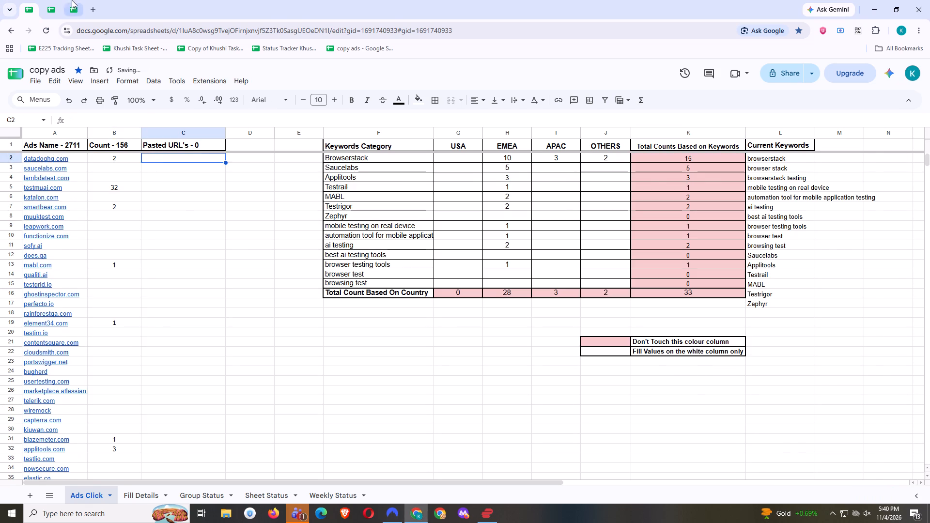
In the Khushi Task Sheet file's Ads Clicked Tracker, copy the 3-Nov-26 counts from the datadoghq.com row down to hygiena.com.
click(58, 5)
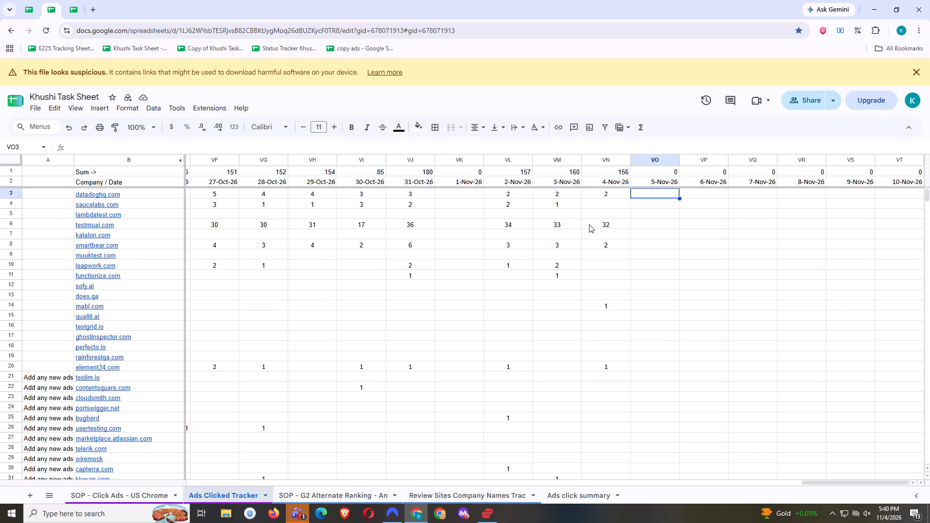
click(559, 228)
click(67, 14)
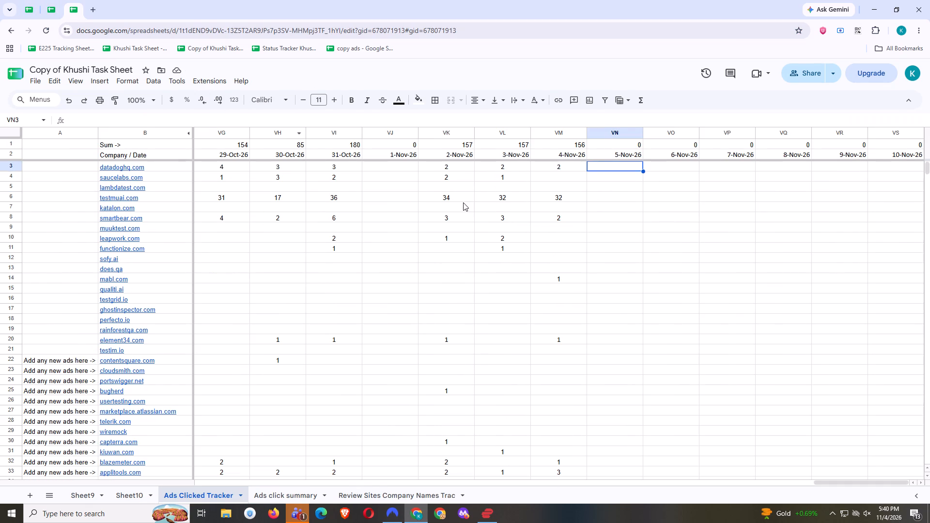
click(57, 9)
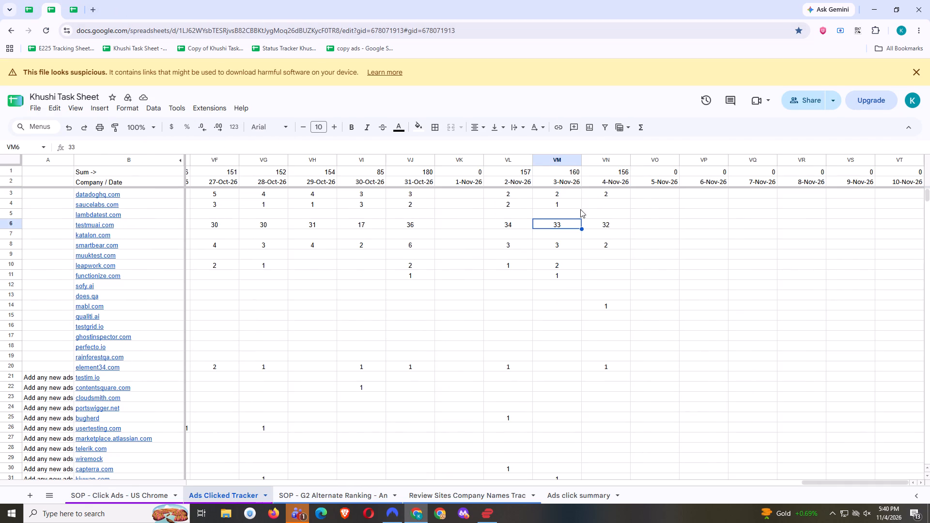
click(556, 193)
key(ctrl+shift+Down)
key(ctrl+shift+Down)
key(ctrl+shift+Down)
key(ctrl+shift+Down)
key(ctrl+shift+Down)
key(ctrl+shift+Down)
key(ctrl+shift+Down)
key(ctrl+shift+Down)
key(ctrl+shift+Down)
key(ctrl+shift+Down)
key(ctrl+shift+Down)
key(ctrl+shift+Down)
key(ctrl+shift+Down)
key(ctrl+shift+Down)
key(ctrl+shift+Down)
key(ctrl+shift+Down)
key(ctrl+shift+Down)
key(ctrl+shift+Down)
key(ctrl+shift+Down)
key(ctrl+shift+Down)
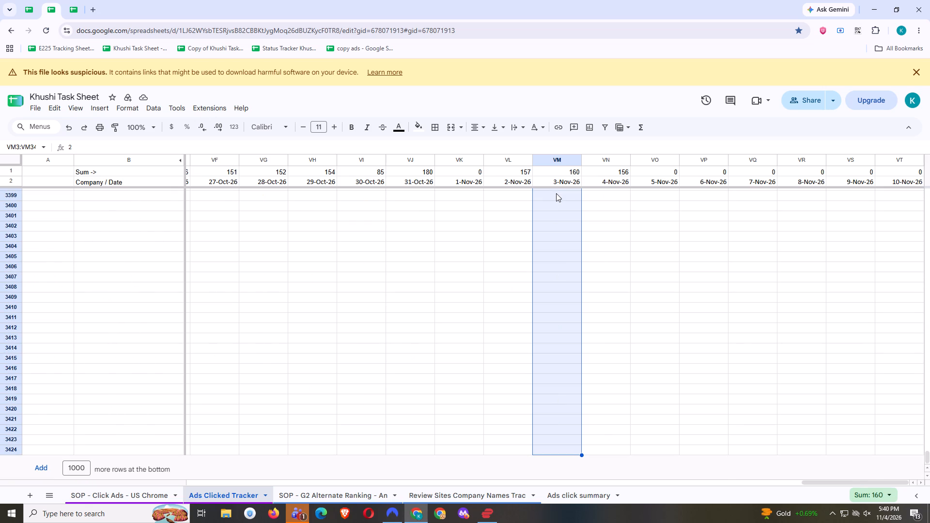
key(ctrl+shift+Up)
key(ctrl+c)
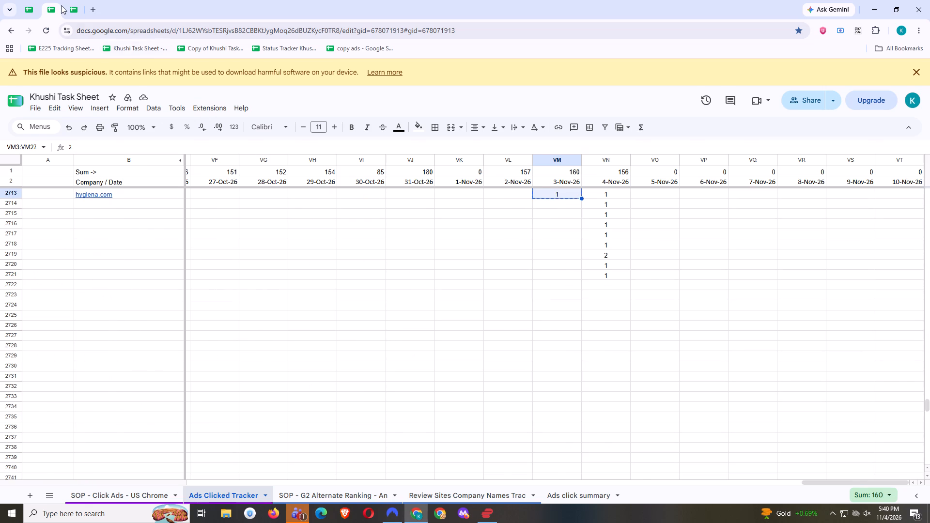
Paste the counts over the 3-Nov-26 column in the Copy of Khushi Task Sheet file's tracker, starting at the datadoghq.com row.
click(63, 5)
click(502, 169)
key(ctrl+v)
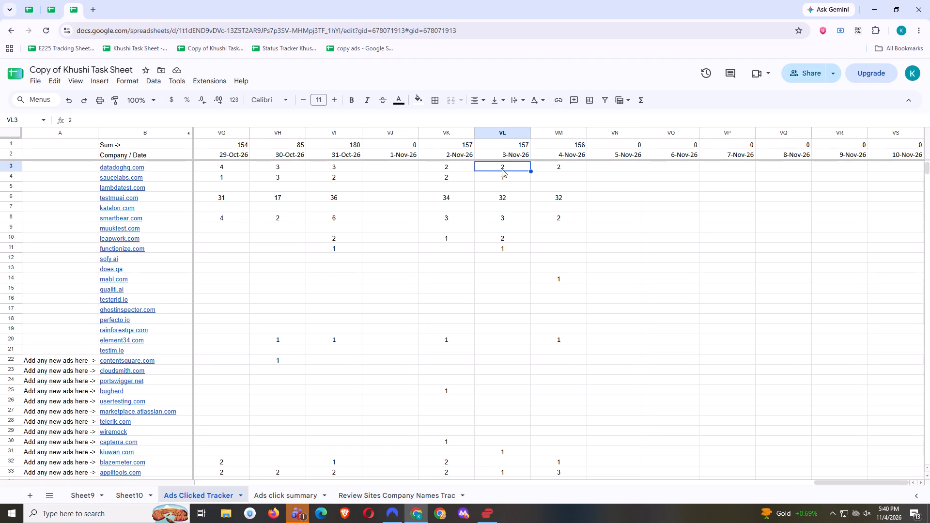
click(599, 171)
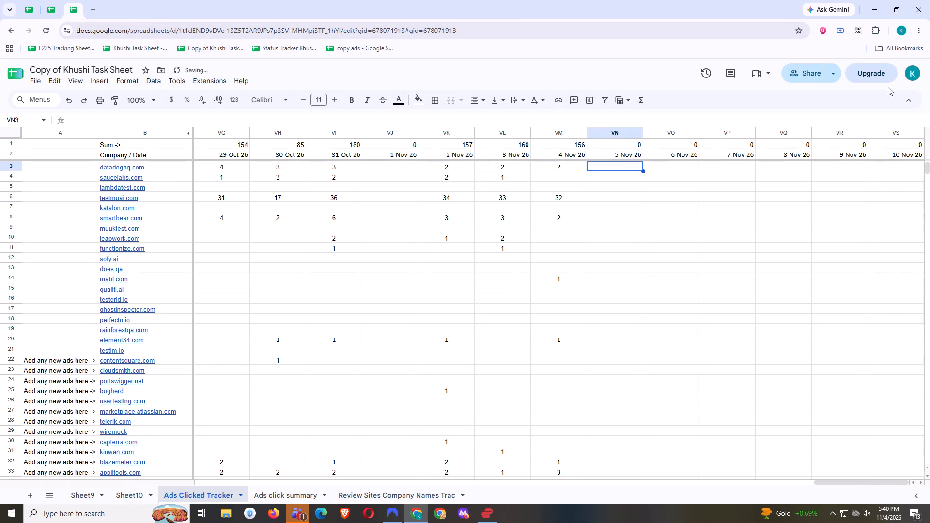
In Sheet9, copy the new company names from funnel-meintest-software.vercel.app to adbutler.com, which are missing at the end of the tracker's company list.
click(112, 182)
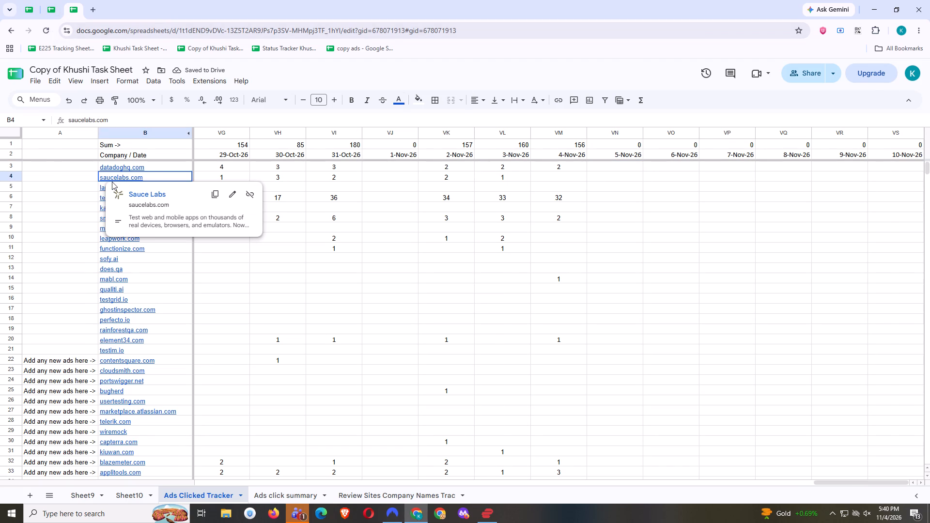
key(ctrl+Down)
click(299, 123)
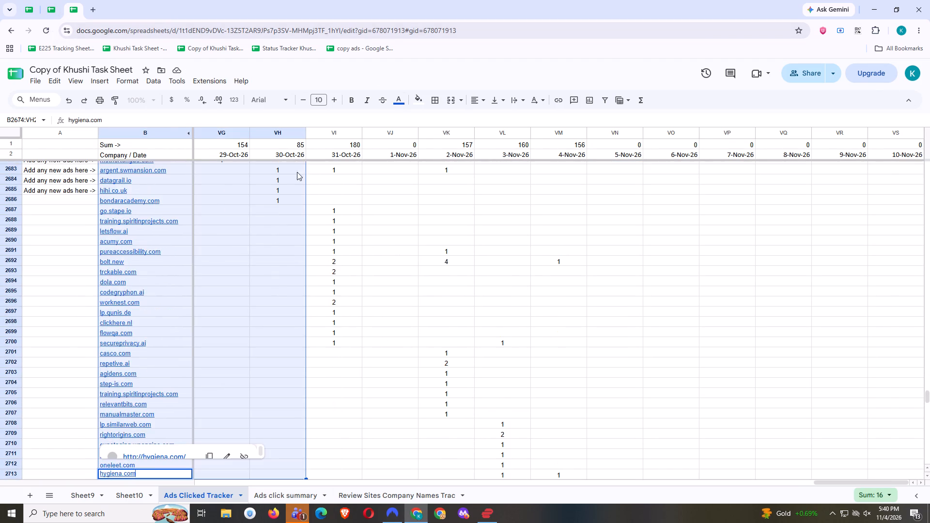
scroll(318, 212, down, 4)
click(182, 302)
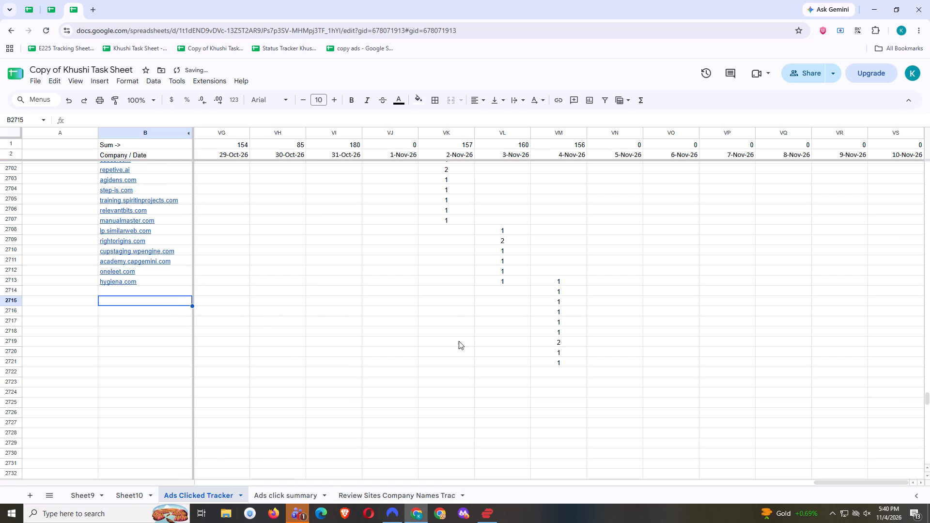
click(102, 491)
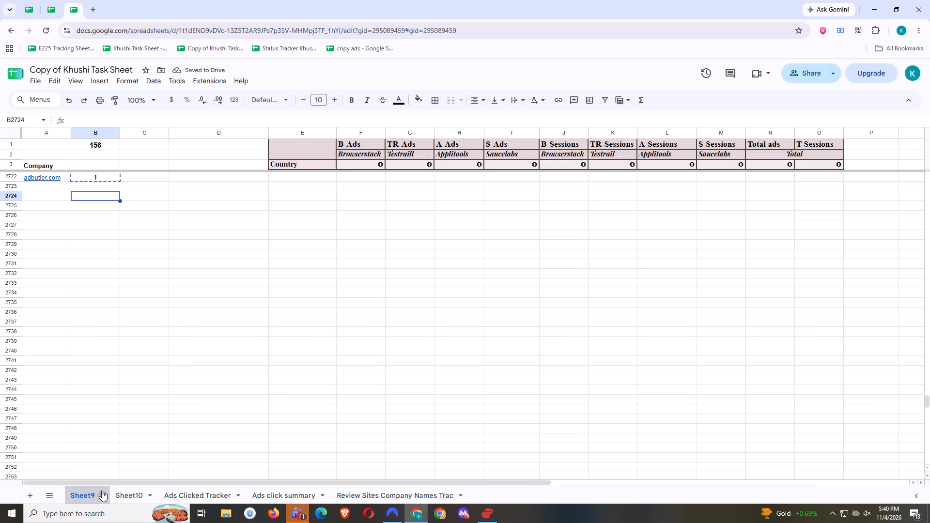
scroll(83, 252, up, 2)
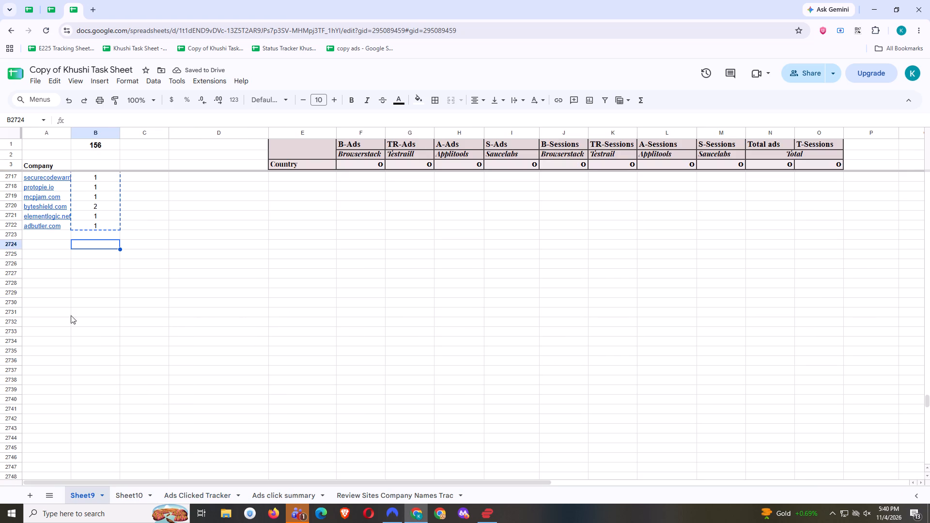
click(200, 496)
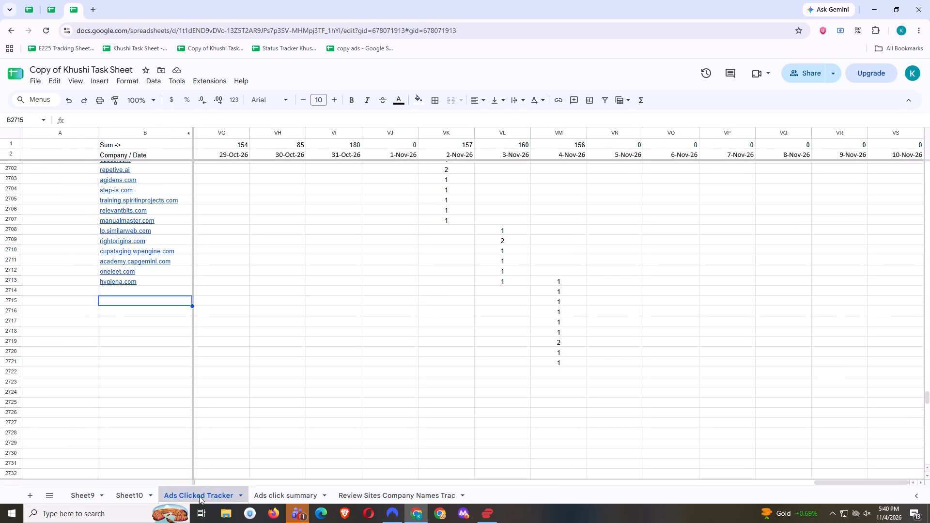
click(87, 495)
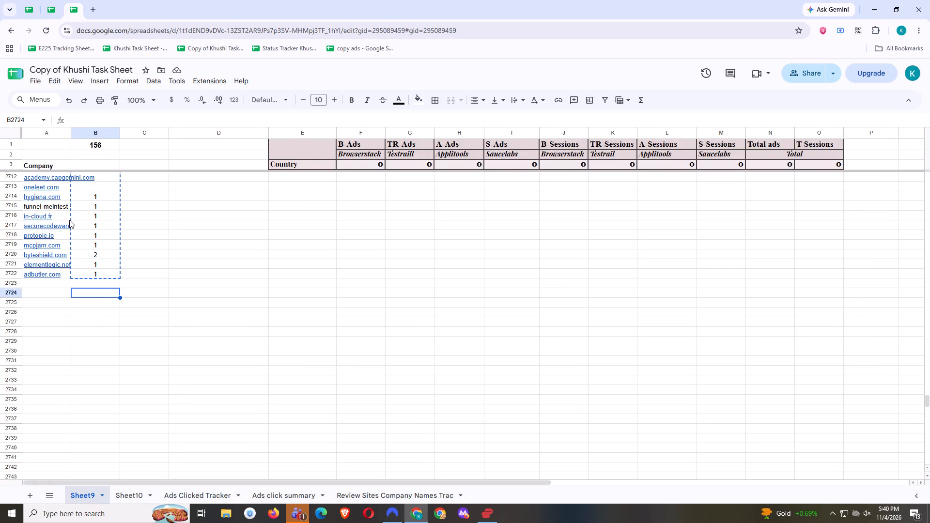
drag(60, 207, 50, 265)
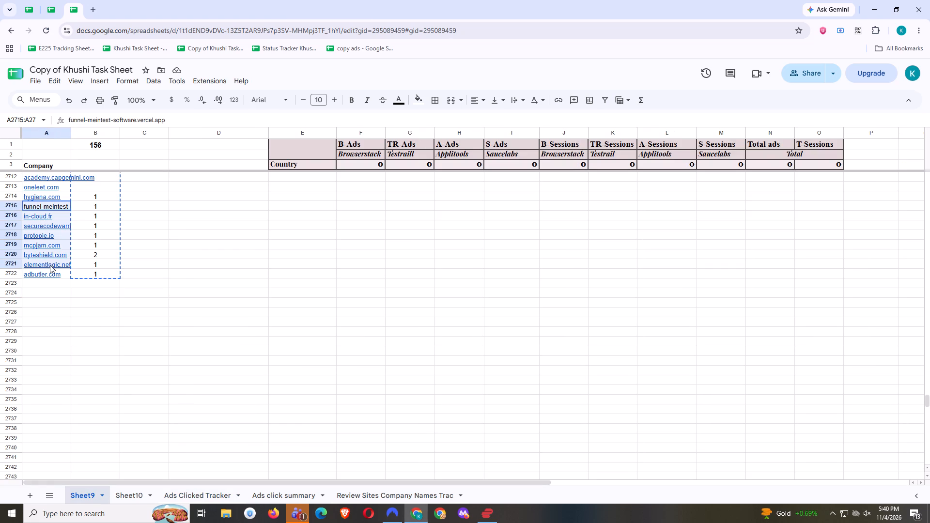
drag(50, 265, 50, 273)
key(ctrl+c)
Paste the new company names below hygiena.com in this file's Ads Clicked Tracker sheet.
click(131, 499)
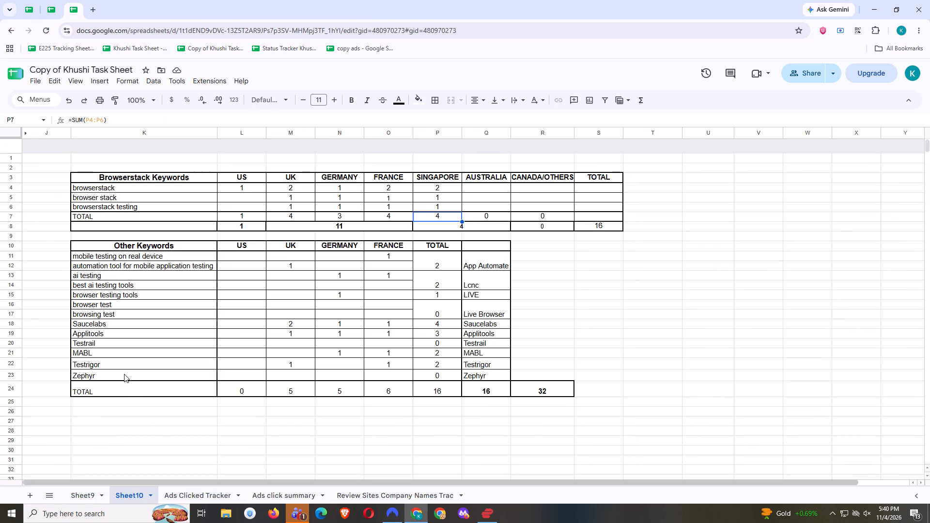
click(217, 493)
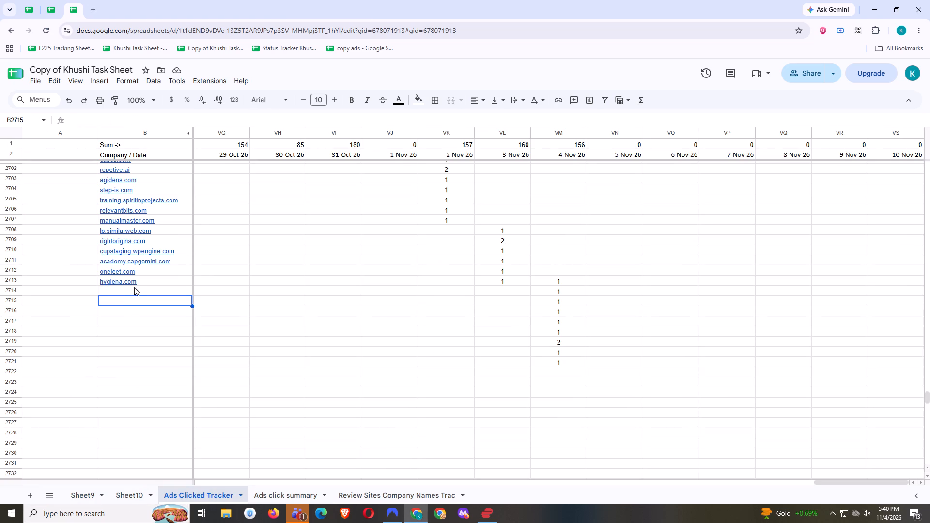
click(135, 286)
key(ctrl+v)
click(251, 356)
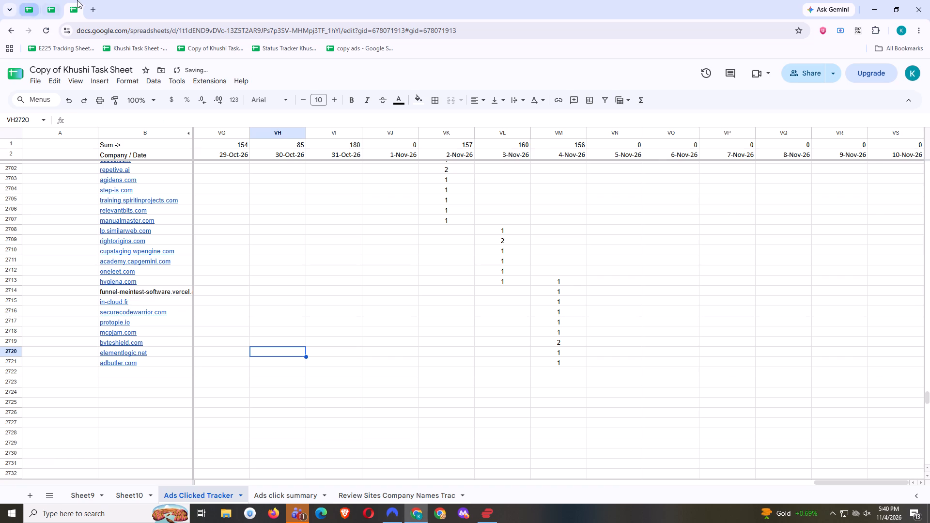
Paste the same company names below hygiena.com in the Khushi Task Sheet file's Ads Clicked Tracker.
click(59, 2)
click(125, 202)
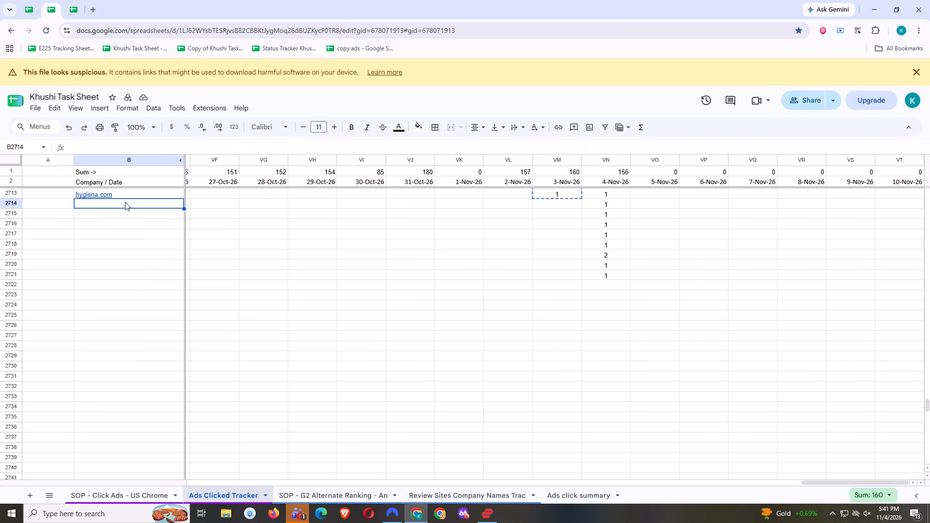
key(ctrl+v)
click(105, 281)
In the copy ads file's Ads Click sheet, paste the company names below hygiena.com in the Ads Name column.
click(28, 5)
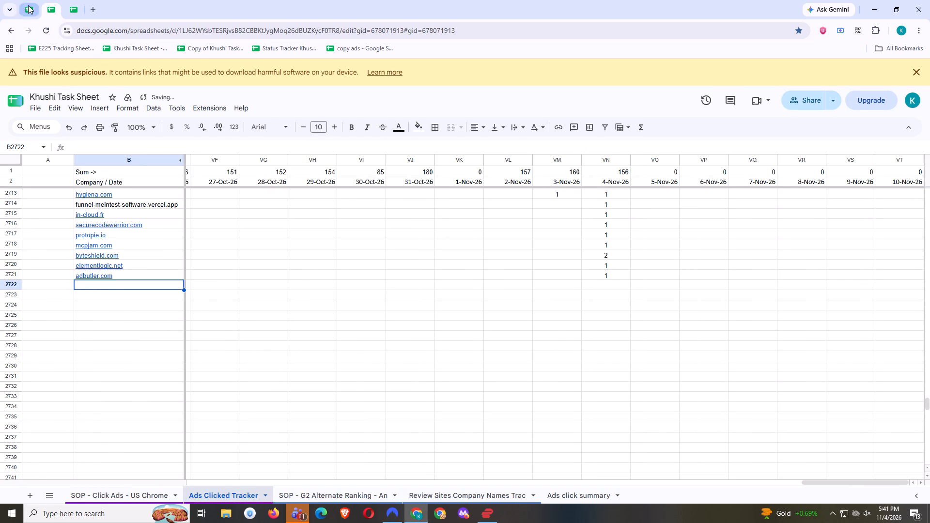
click(70, 303)
key(ctrl+Down)
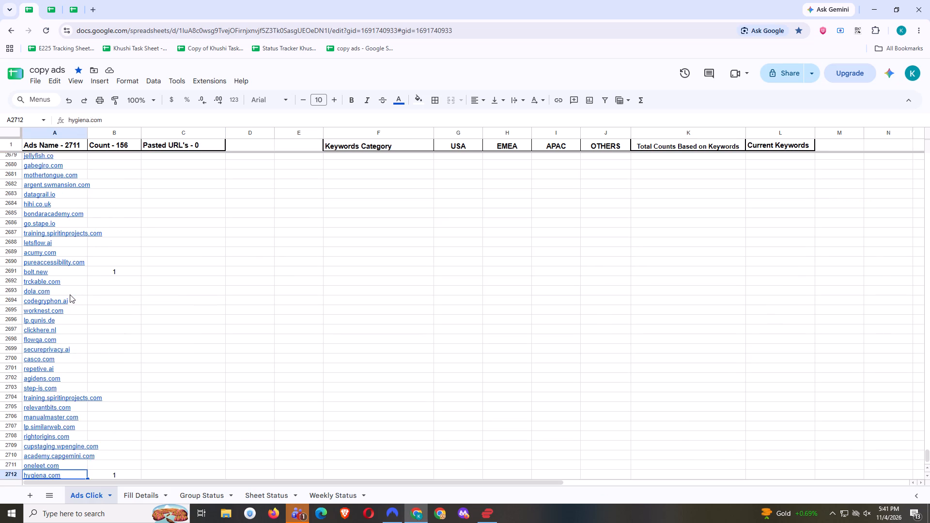
key(Down)
key(ctrl+v)
scroll(113, 217, down, 7)
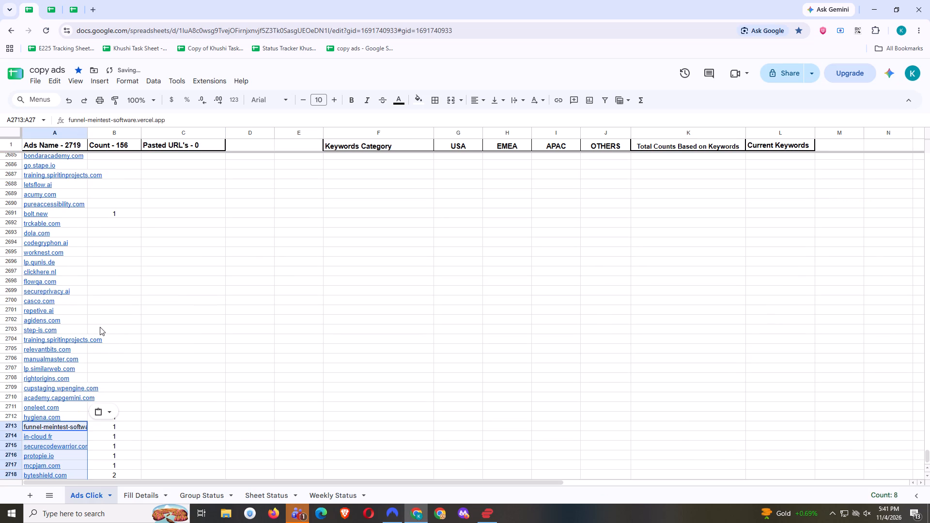
click(220, 401)
double_click(57, 386)
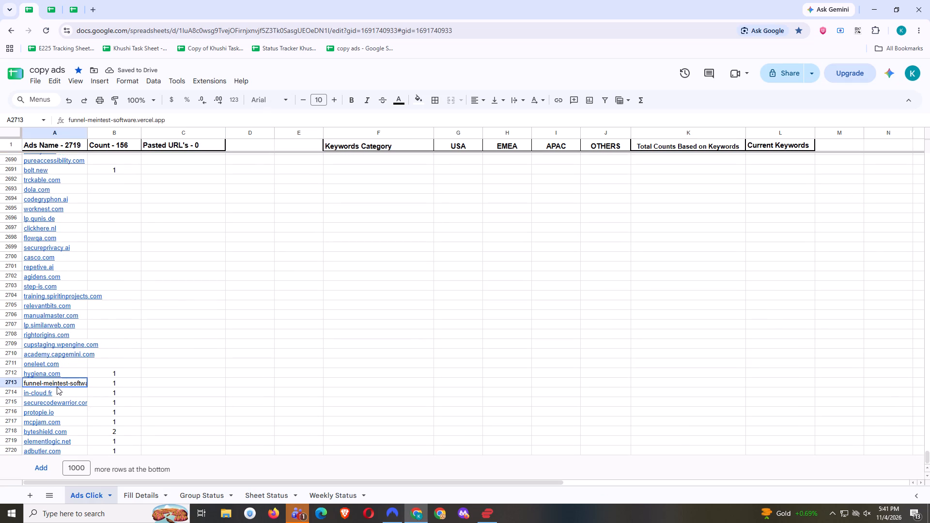
click(24, 381)
text(www)
key(period)
key(Return)
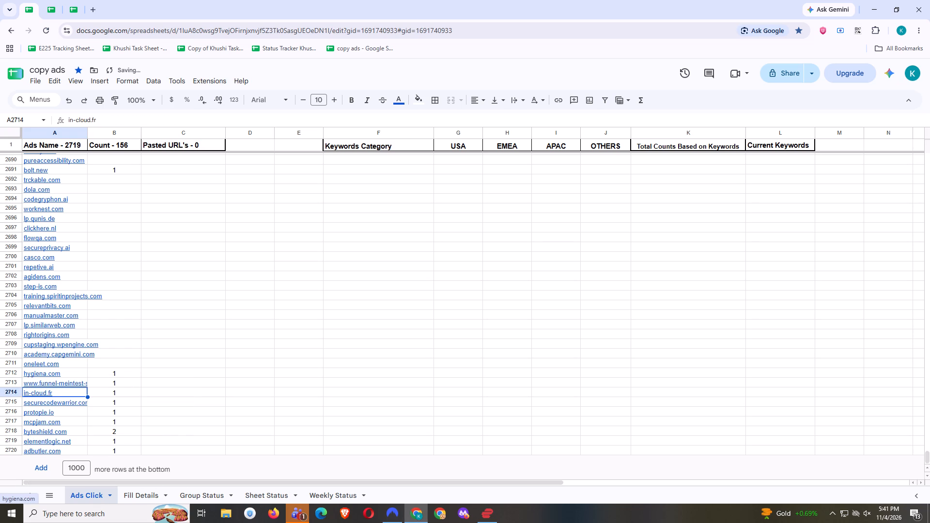
Open Sheet10 with the keyword count tables in the Copy of Khushi Task Sheet file.
scroll(211, 352, up, 5)
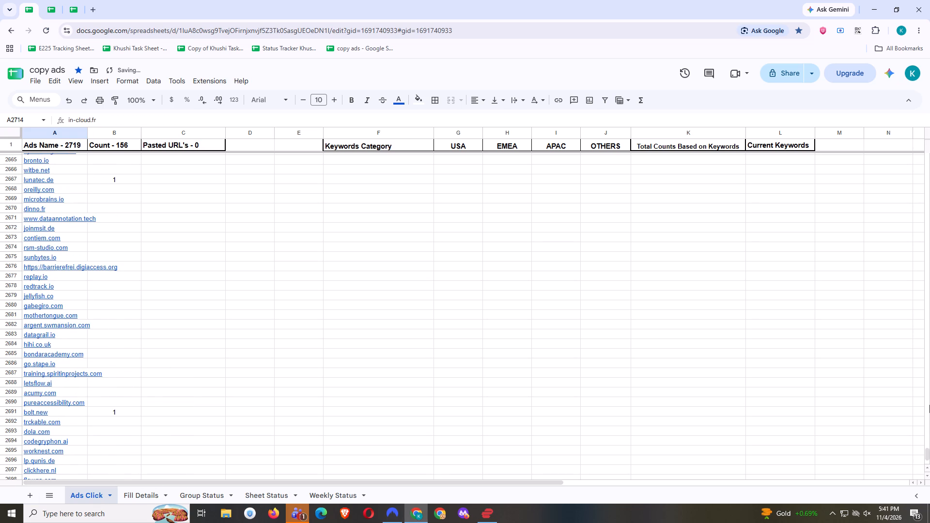
drag(926, 452, 921, 159)
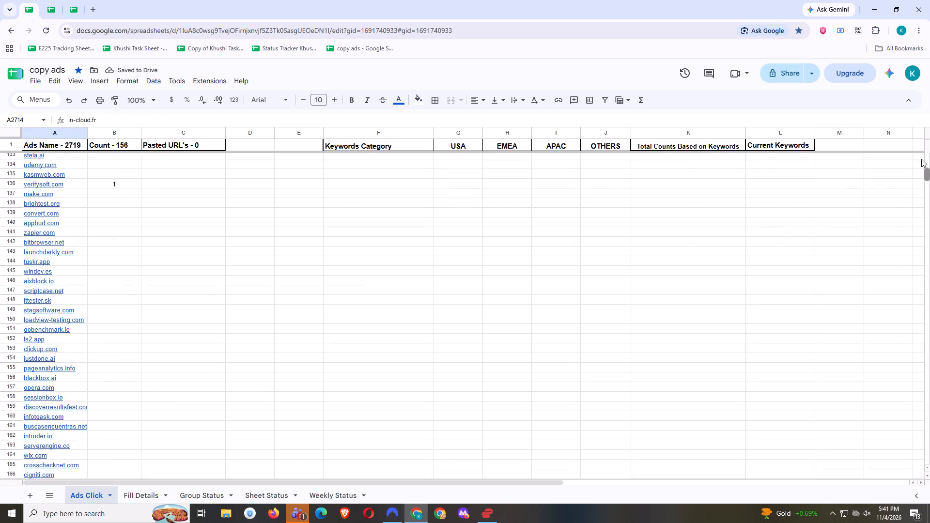
drag(921, 159, 919, 145)
click(78, 0)
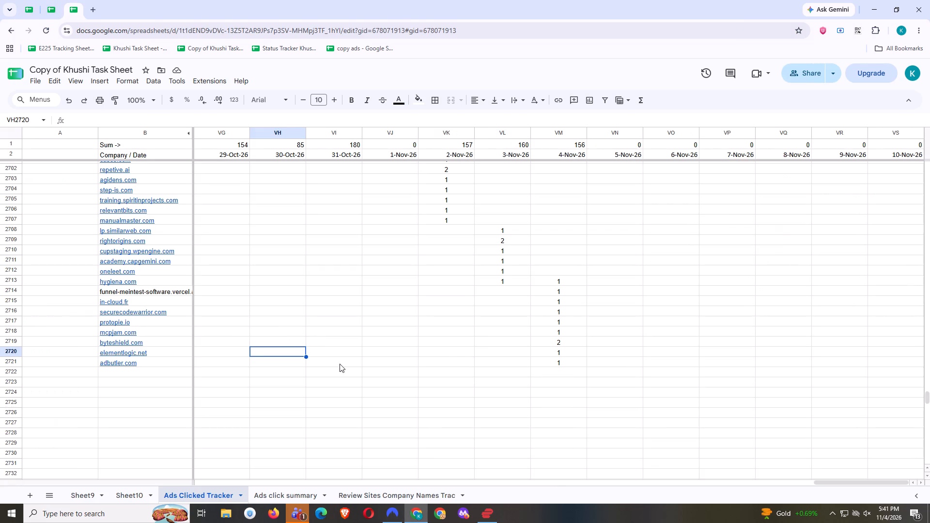
click(340, 364)
click(118, 504)
click(126, 497)
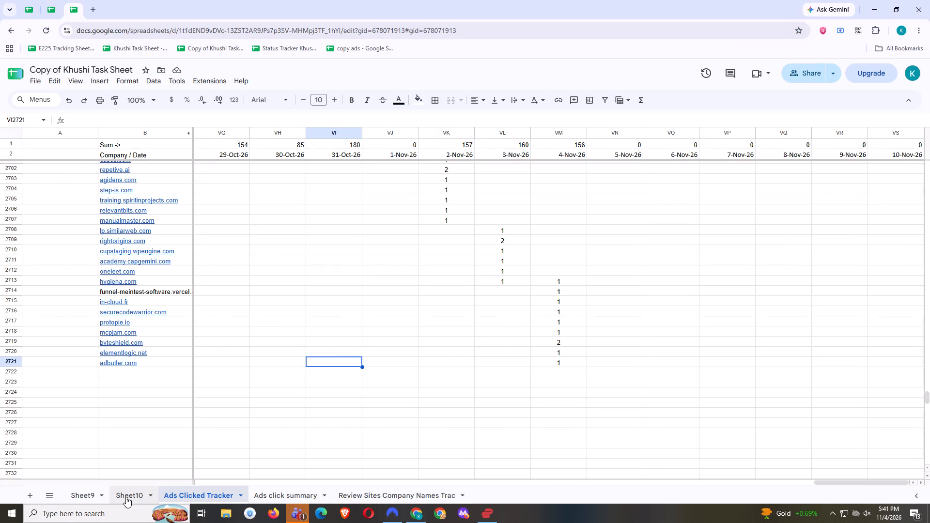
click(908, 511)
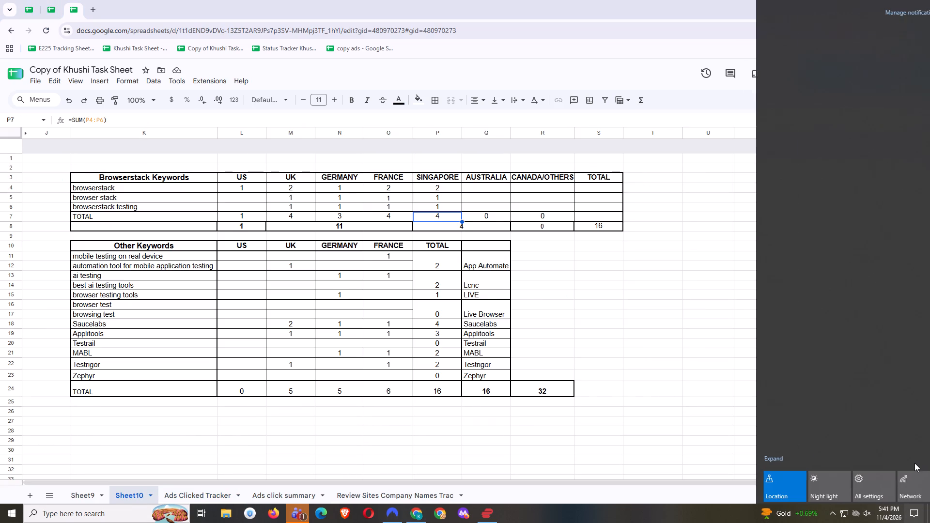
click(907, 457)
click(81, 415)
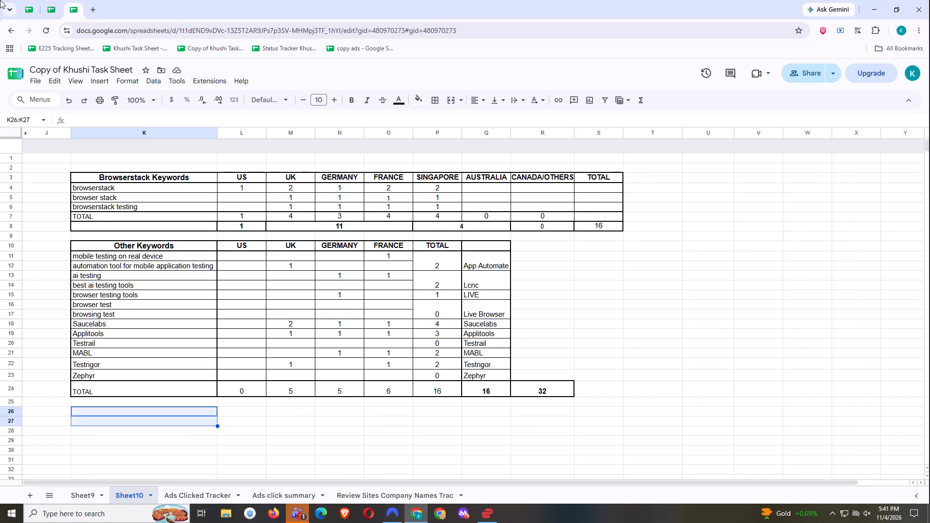
In the copy ads file's Ads Click sheet, clear the EMEA, APAC and OTHERS counts from Browserstack through browser testing tools.
click(23, 7)
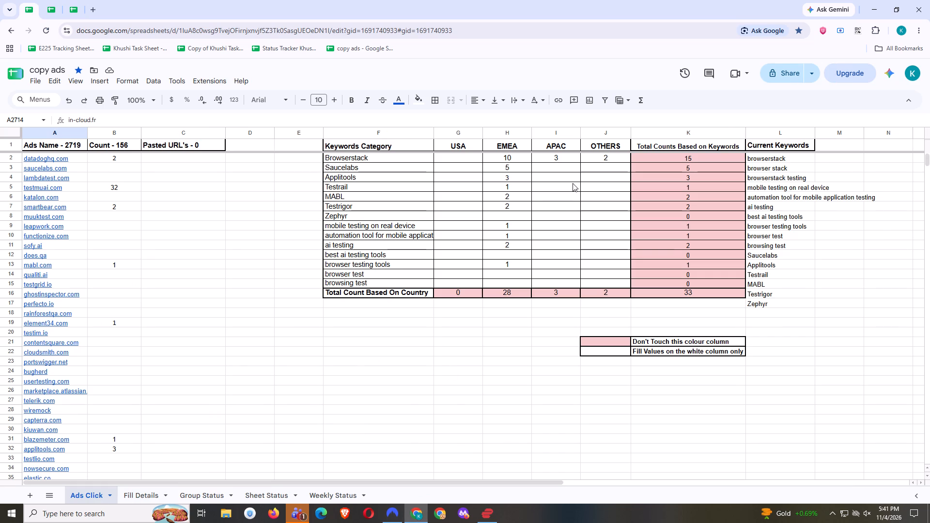
drag(505, 159, 605, 264)
key(BackSpace)
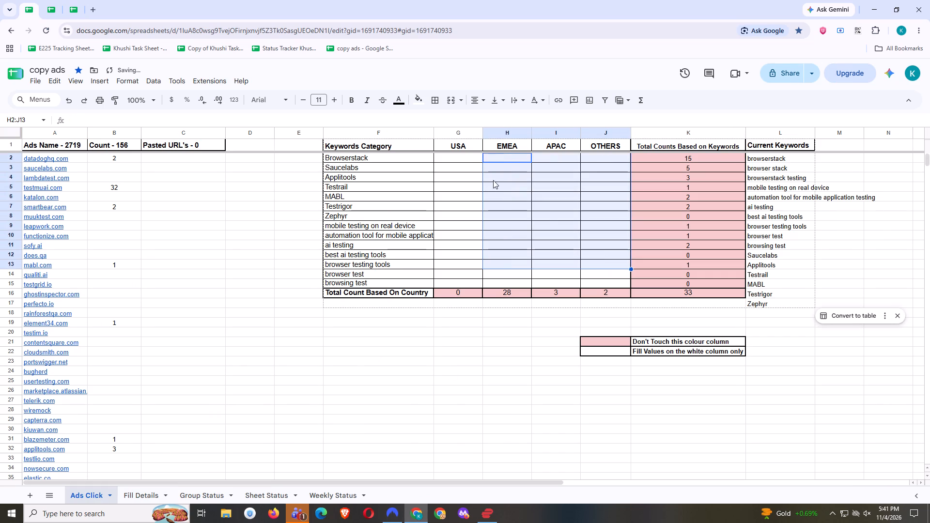
Fill the Browserstack row from Sheet10's totals: USA 1, EMEA 11 and APAC 4.
click(470, 157)
key(1)
click(503, 161)
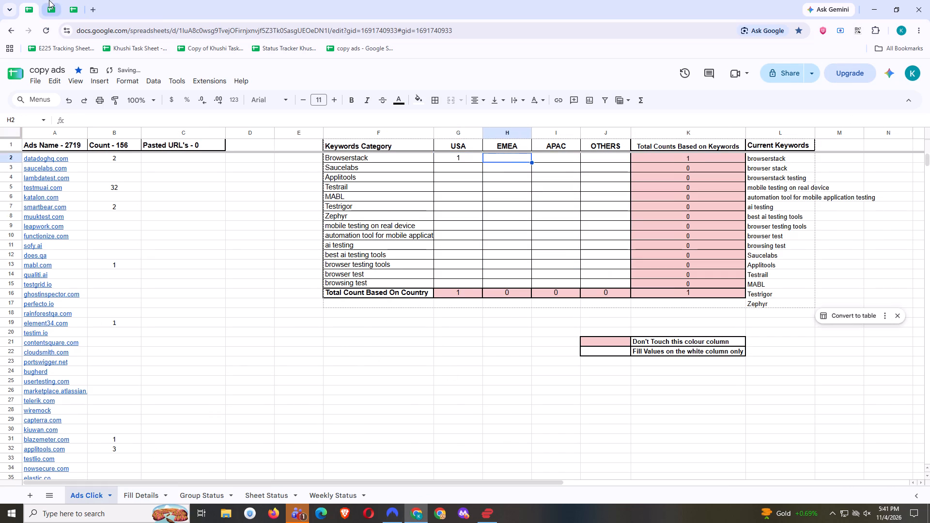
click(77, 0)
click(236, 430)
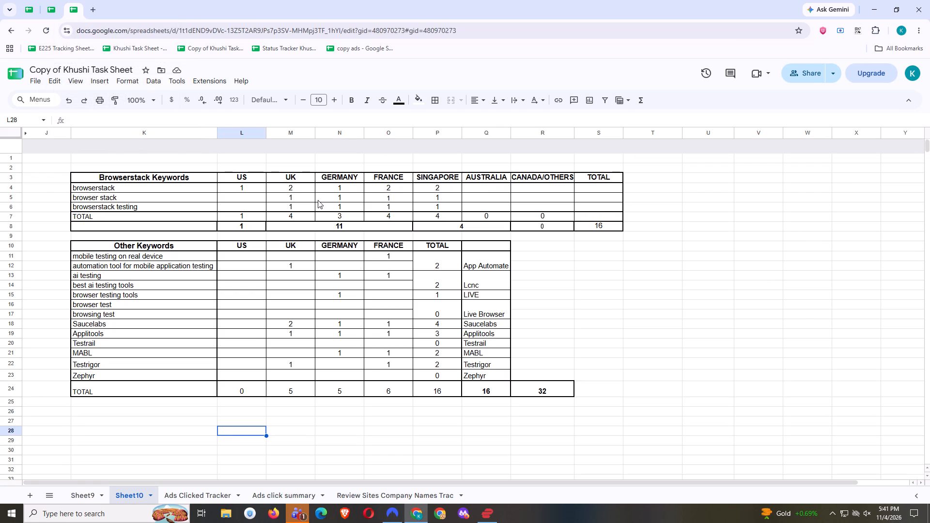
click(28, 6)
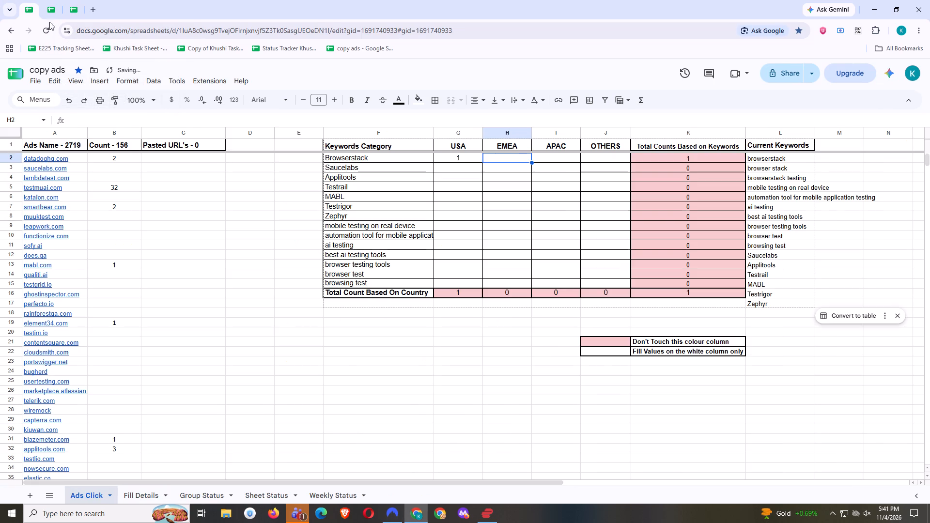
key(1)
key(1)
click(550, 161)
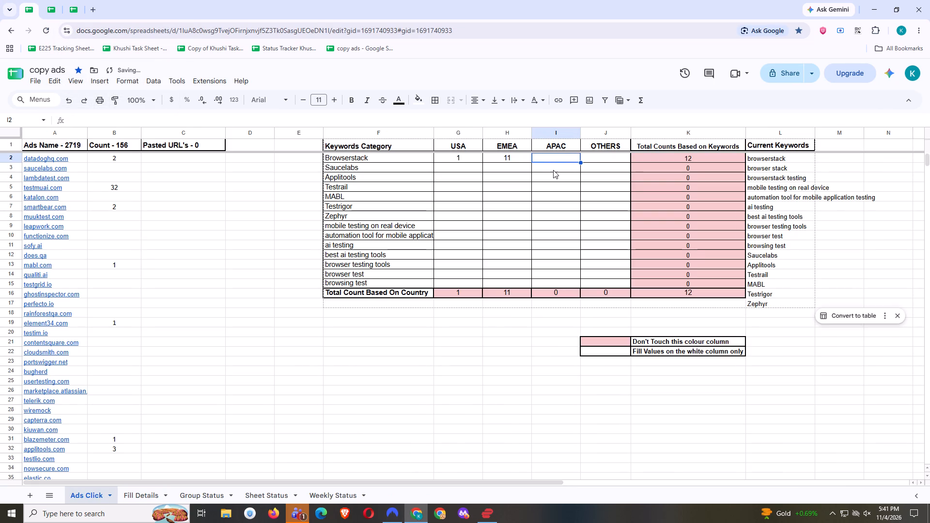
key(4)
click(558, 178)
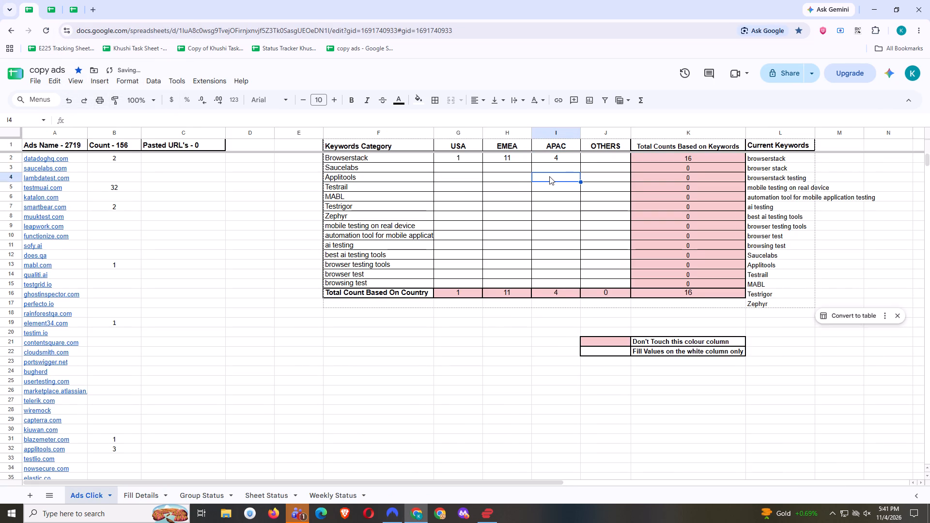
Enter the EMEA counts from Sheet10's totals: Saucelabs 4, Applitools 3, MABL 2 and Testrigor 2.
click(517, 172)
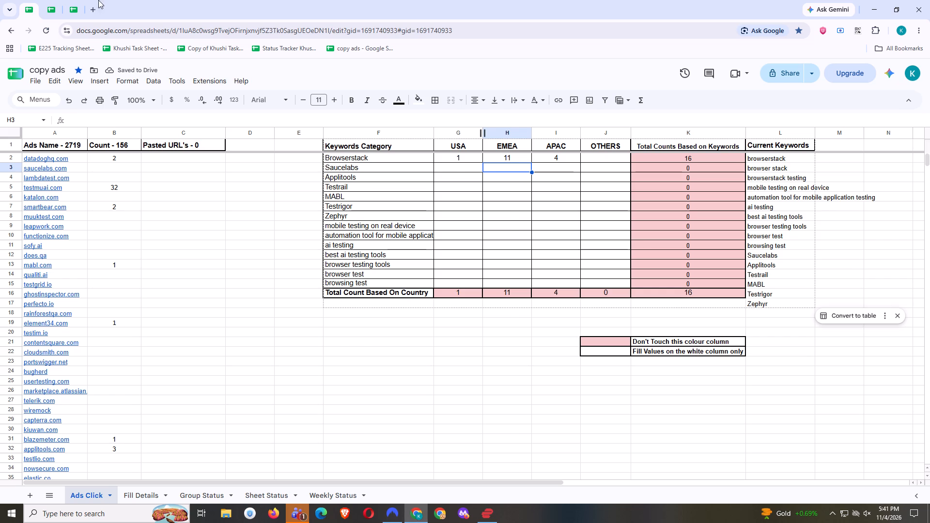
click(70, 13)
click(445, 325)
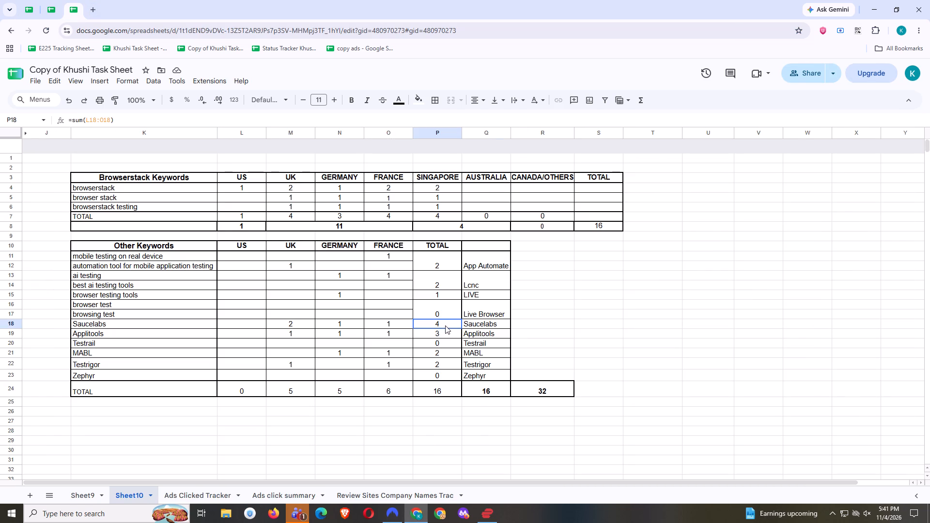
click(22, 13)
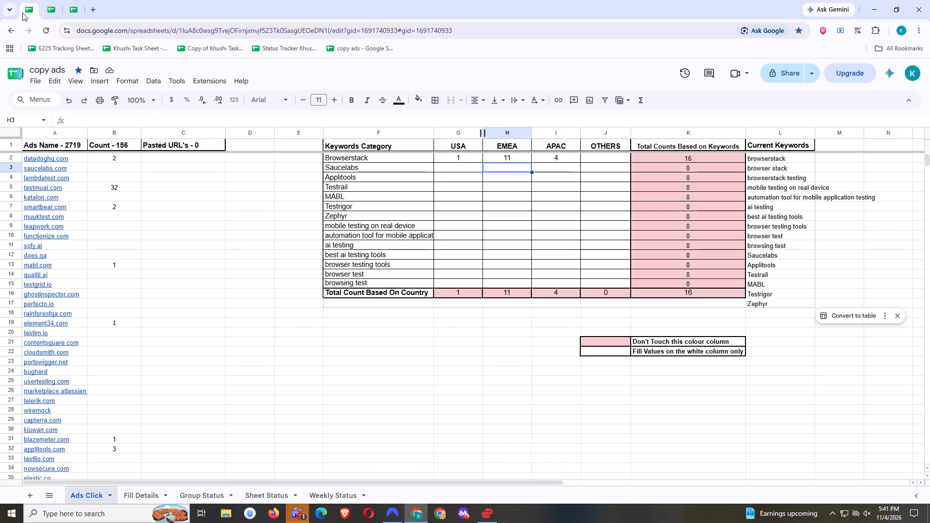
key(4)
click(511, 180)
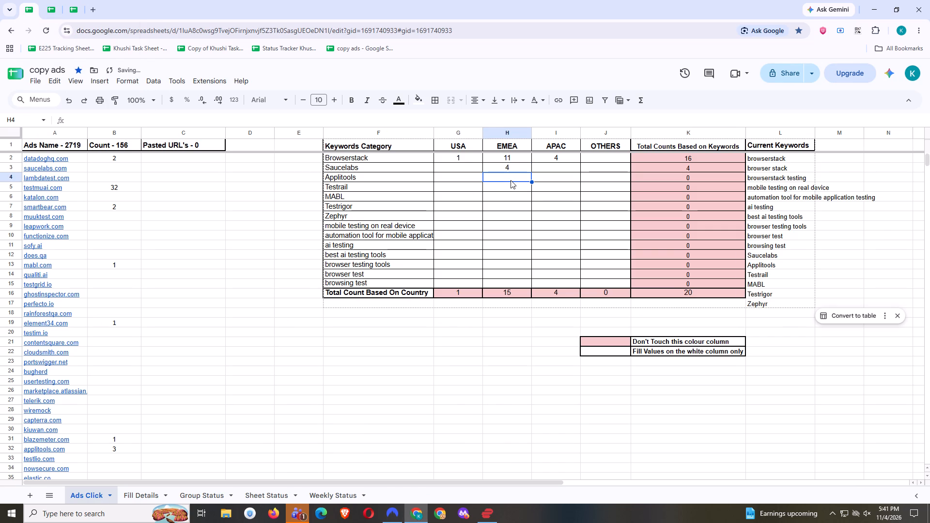
key(3)
click(516, 189)
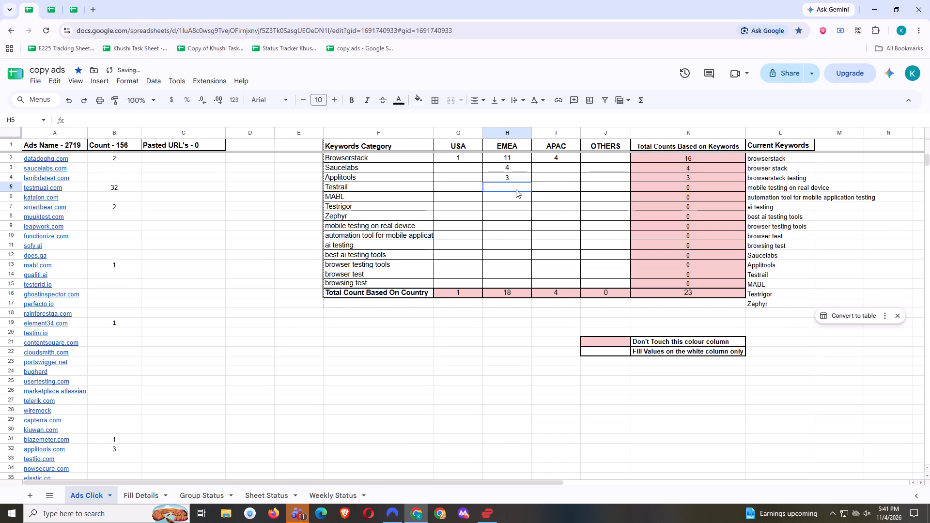
click(514, 198)
key(2)
click(517, 208)
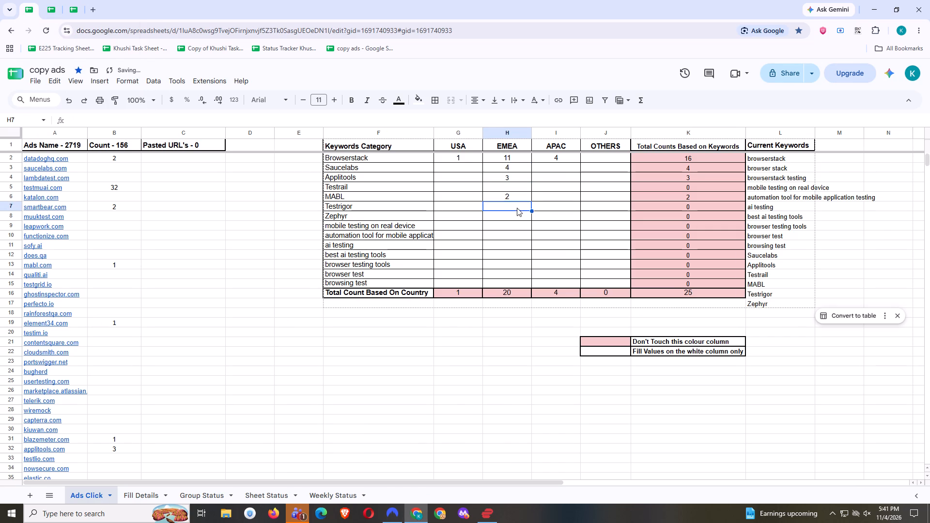
key(2)
click(517, 213)
After checking Sheet10, enter EMEA counts: mobile testing on real device 1, automation tool for mobile application testing 1, ai testing 2, browser testing tools 1.
click(77, 15)
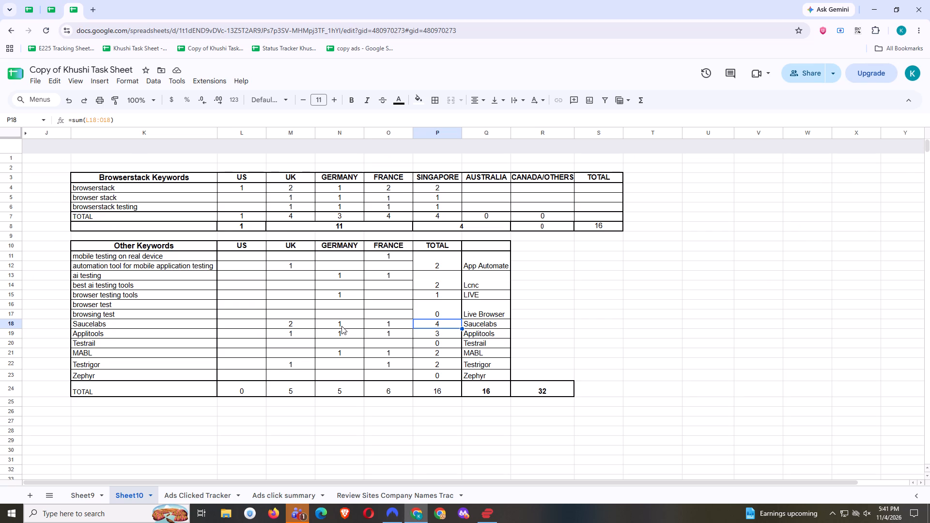
click(372, 345)
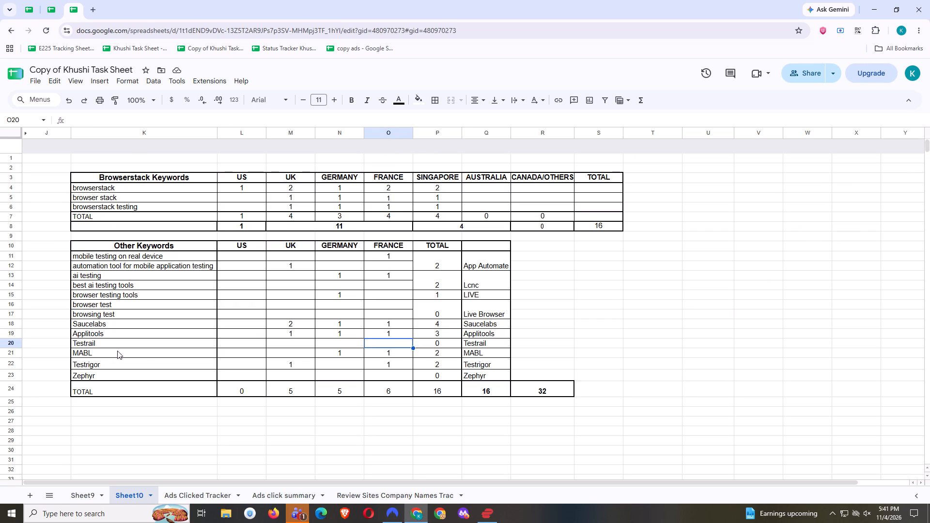
drag(107, 353, 395, 353)
click(417, 354)
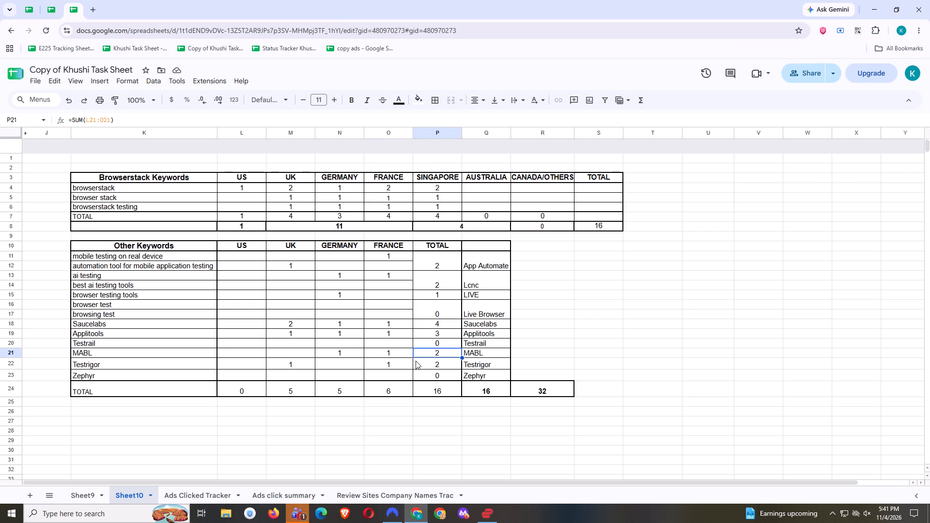
click(402, 370)
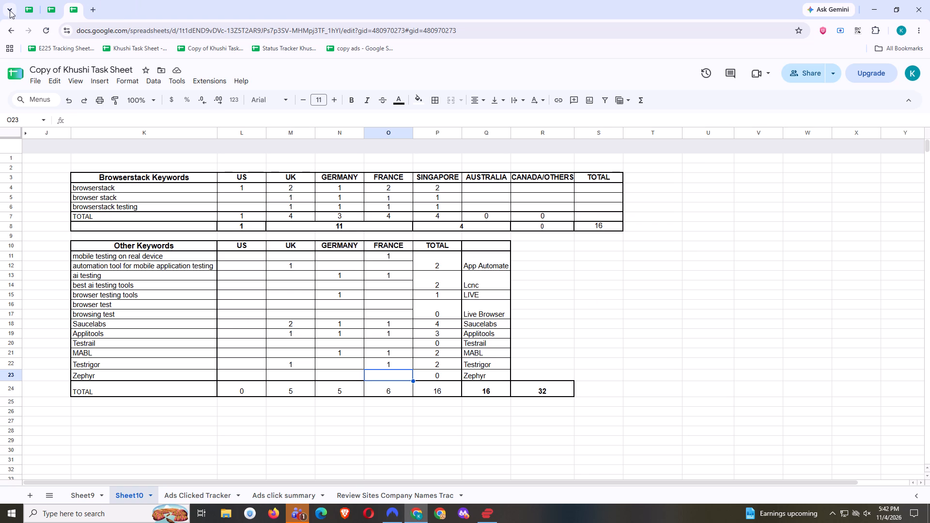
click(31, 3)
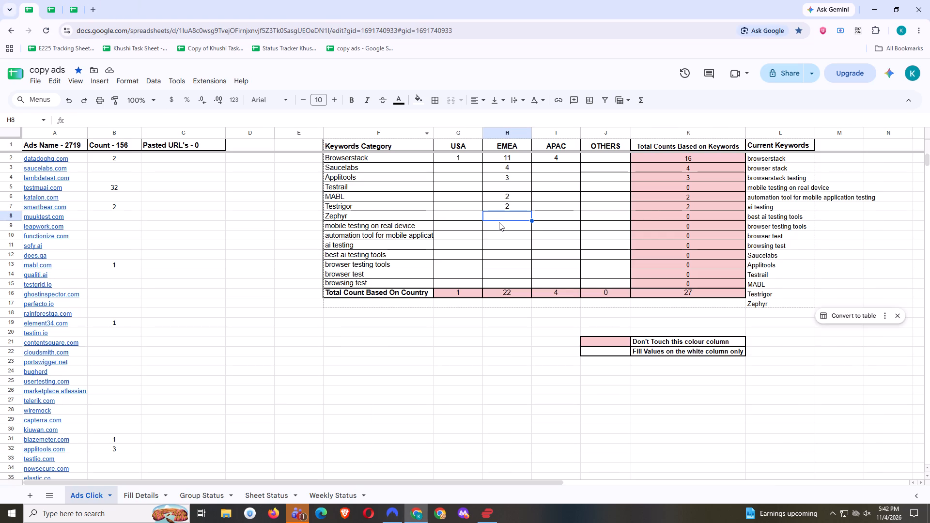
click(501, 225)
key(1)
click(504, 237)
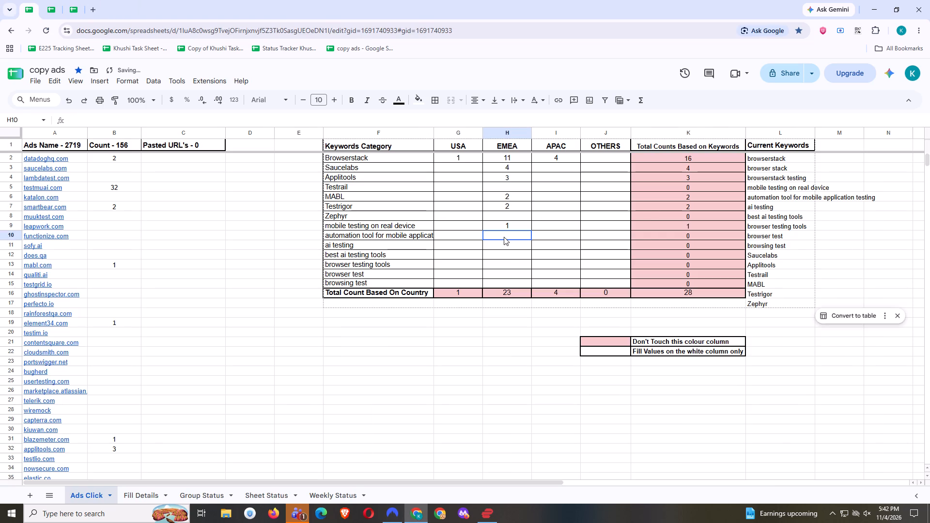
key(1)
click(506, 251)
click(506, 244)
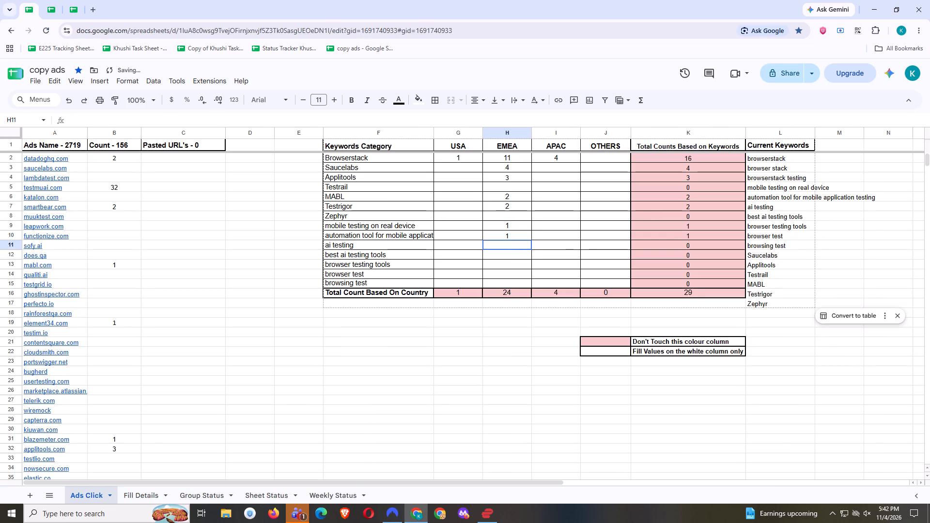
key(2)
click(504, 257)
click(504, 263)
key(1)
click(505, 277)
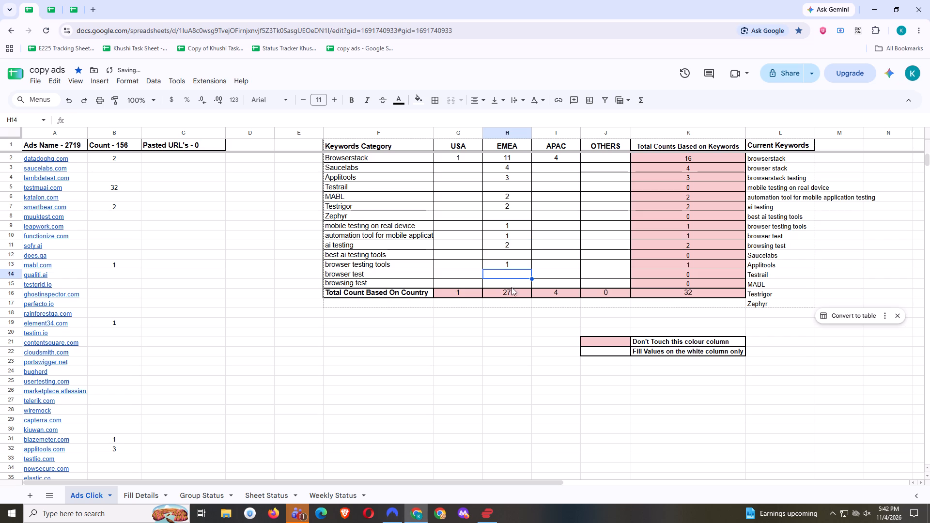
scroll(555, 337, up, 2)
In the Fill Details sheet, clear the Manual values for Browserstack and Saucelabs ads clicks and sessions.
click(141, 492)
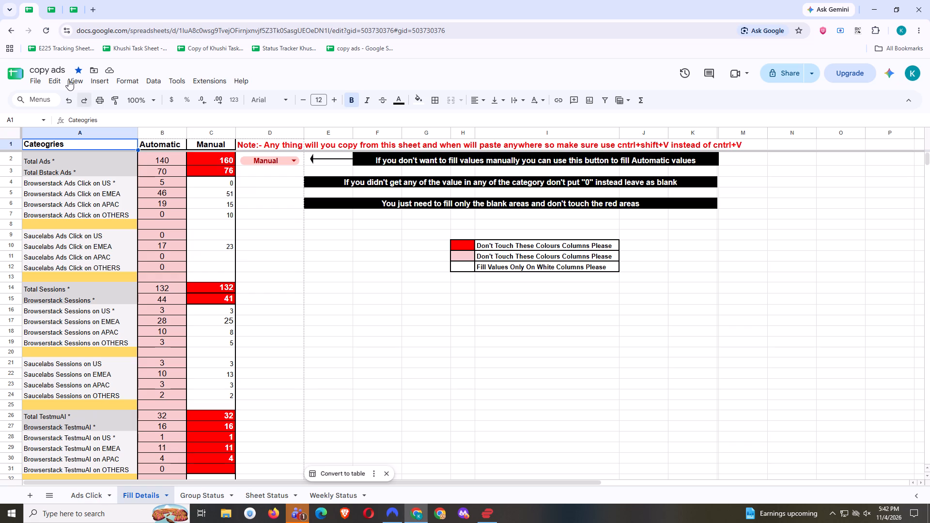
click(103, 494)
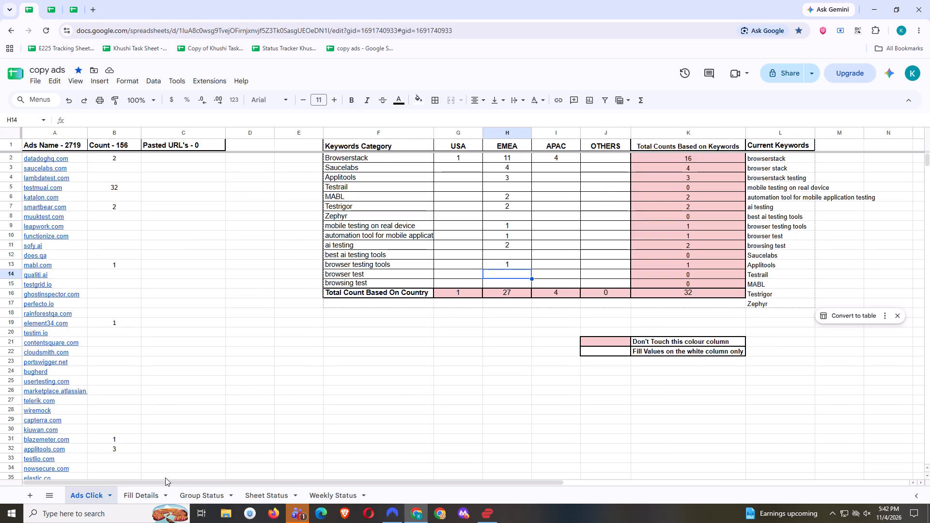
click(166, 490)
drag(225, 182, 225, 250)
key(BackSpace)
drag(216, 310, 228, 399)
key(BackSpace)
Clear the Manual ads click and session values for Applitools, Testrail and MABL.
scroll(263, 387, down, 5)
drag(222, 315, 223, 385)
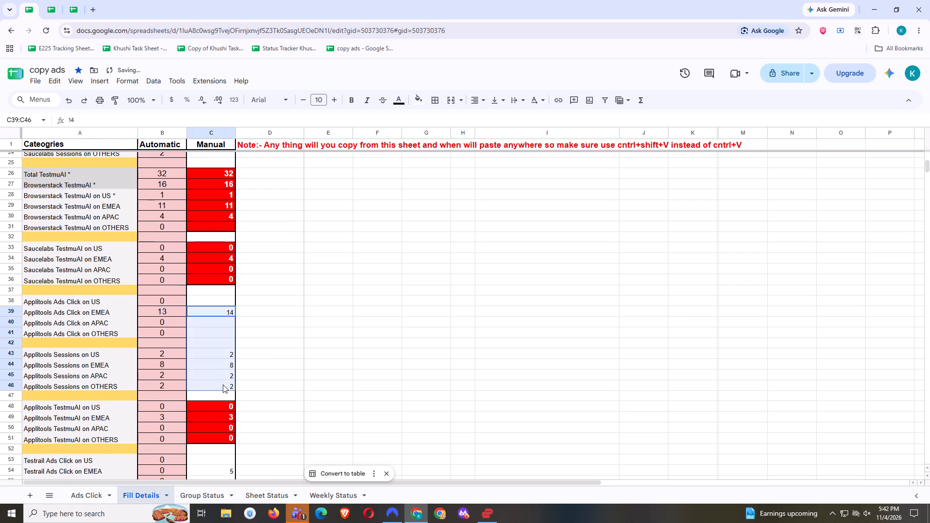
drag(223, 385, 223, 385)
key(BackSpace)
scroll(299, 377, down, 4)
drag(222, 280, 224, 358)
key(BackSpace)
scroll(257, 351, down, 4)
drag(221, 243, 228, 315)
key(BackSpace)
Clear the Manual values for the Testrigor ads clicks and sessions and the Zephyr sessions.
scroll(256, 328, down, 4)
drag(224, 211, 224, 263)
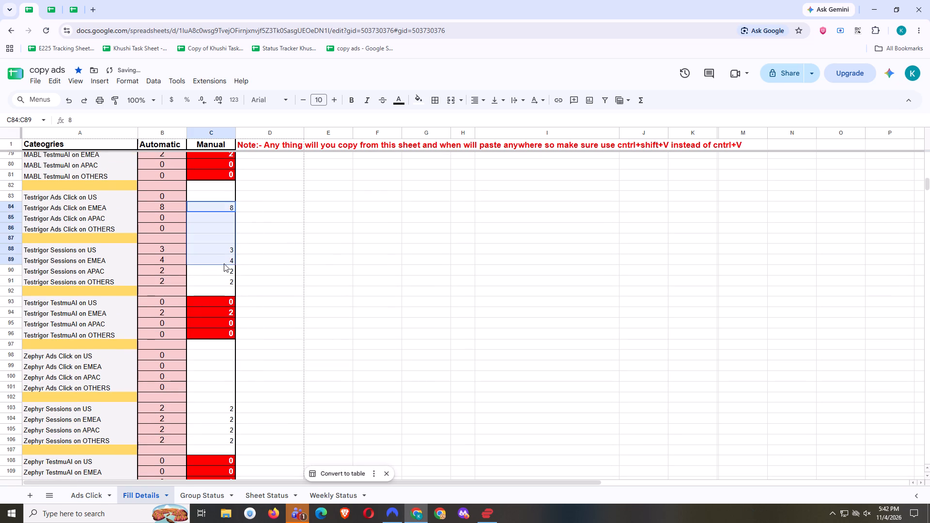
drag(224, 263, 225, 278)
key(BackSpace)
scroll(237, 281, down, 2)
drag(226, 311, 226, 317)
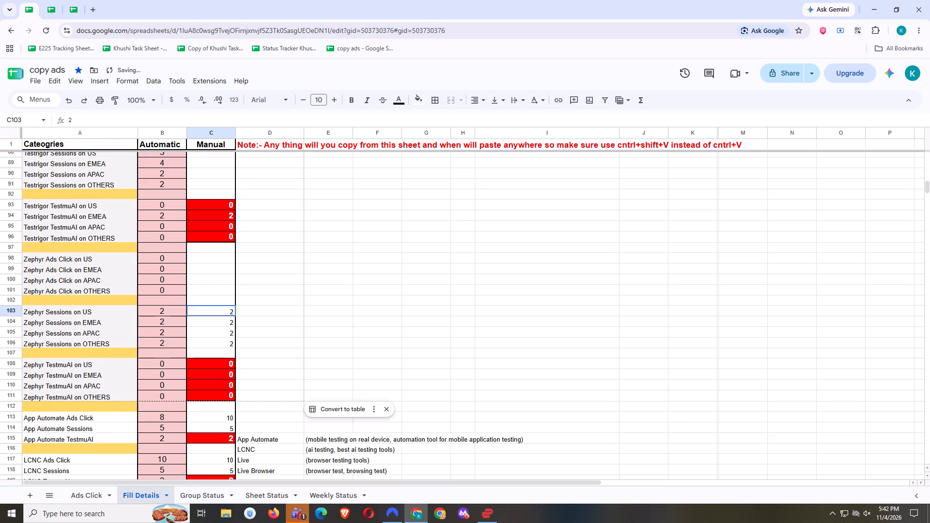
drag(226, 317, 228, 339)
key(BackSpace)
Clear the Manual ads click and session values for App Automate, LCNC, Live and Live Browser, leaving the red TestmuAI cells alone.
scroll(268, 349, down, 3)
drag(209, 275, 215, 284)
key(BackSpace)
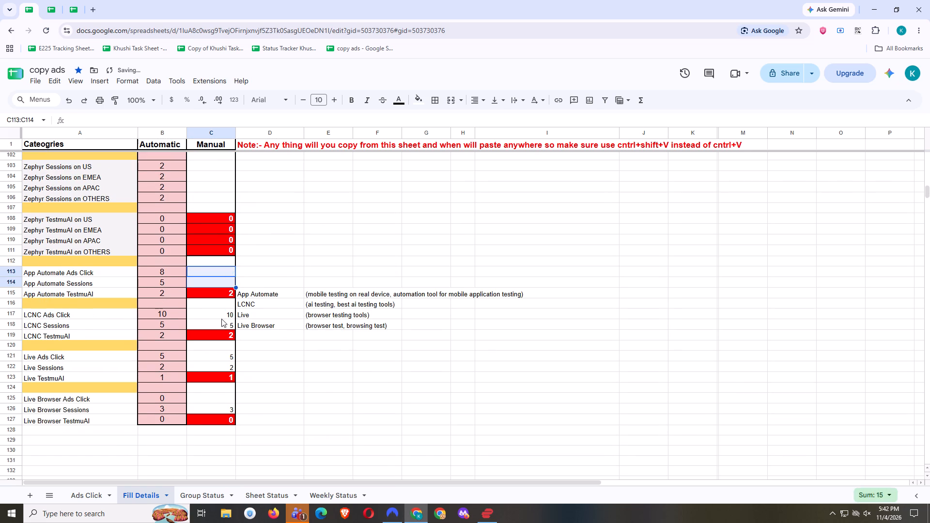
drag(222, 316, 223, 321)
key(BackSpace)
drag(222, 357, 223, 364)
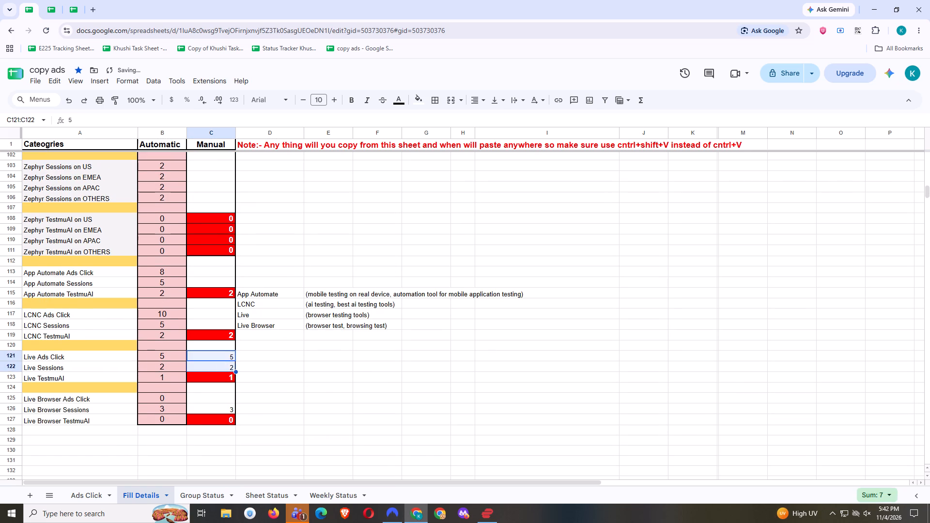
key(BackSpace)
click(222, 411)
key(BackSpace)
Fill the Manual Browserstack ads clicks with 5 for US, 48 for EMEA and 19 for APAC.
scroll(311, 391, up, 20)
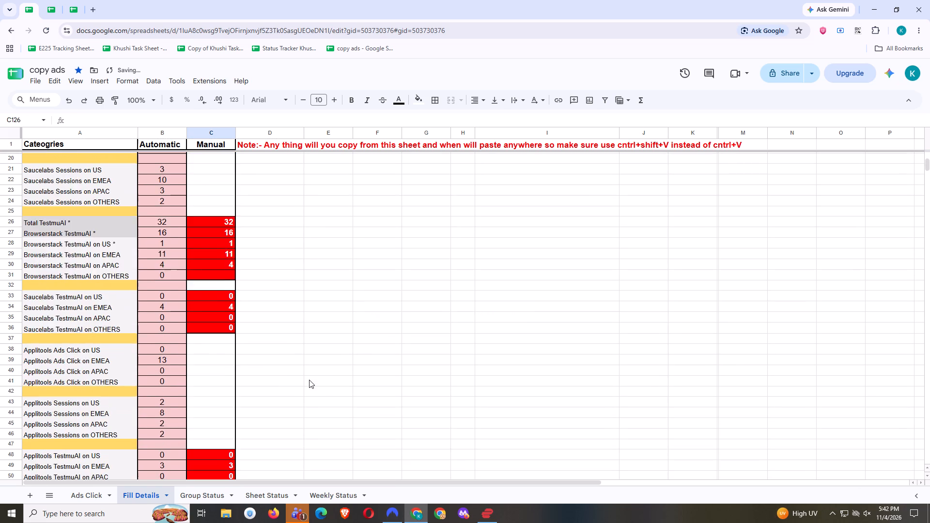
scroll(309, 380, up, 8)
click(199, 186)
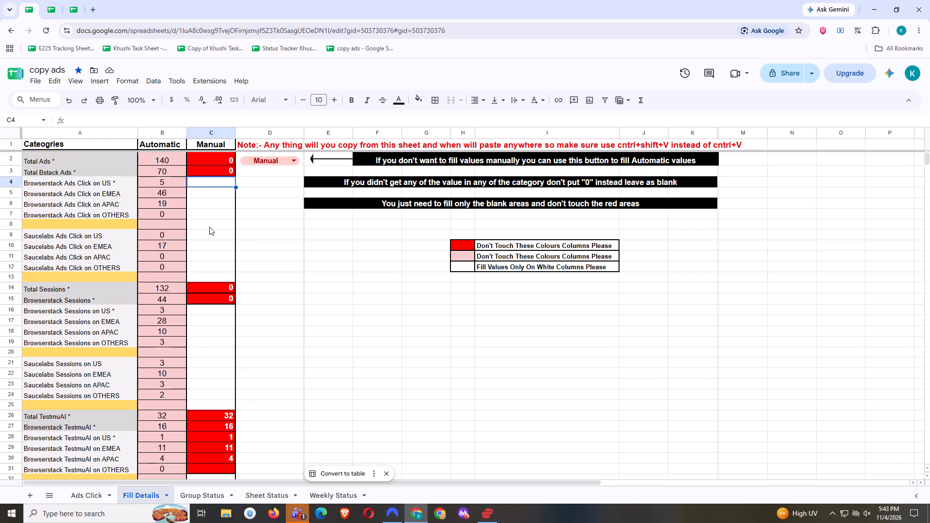
key(5)
key(Return)
key(4)
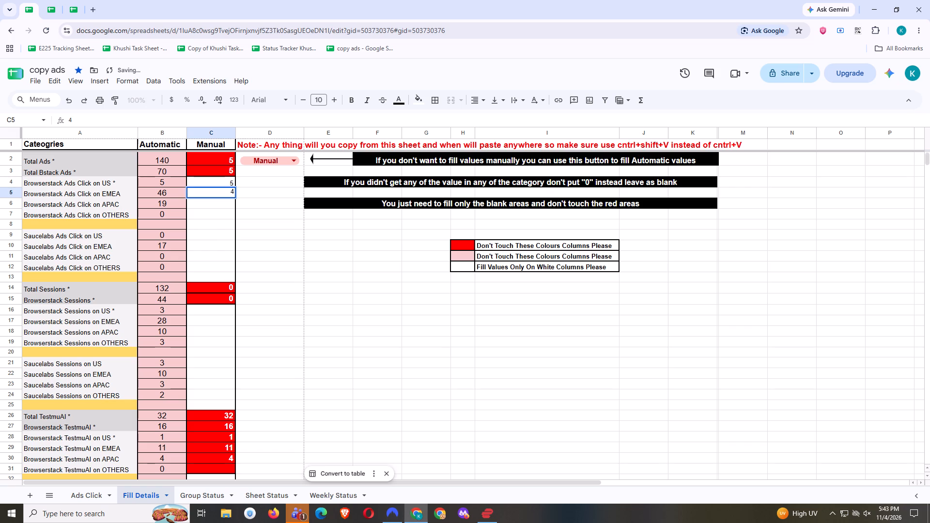
key(8)
key(Return)
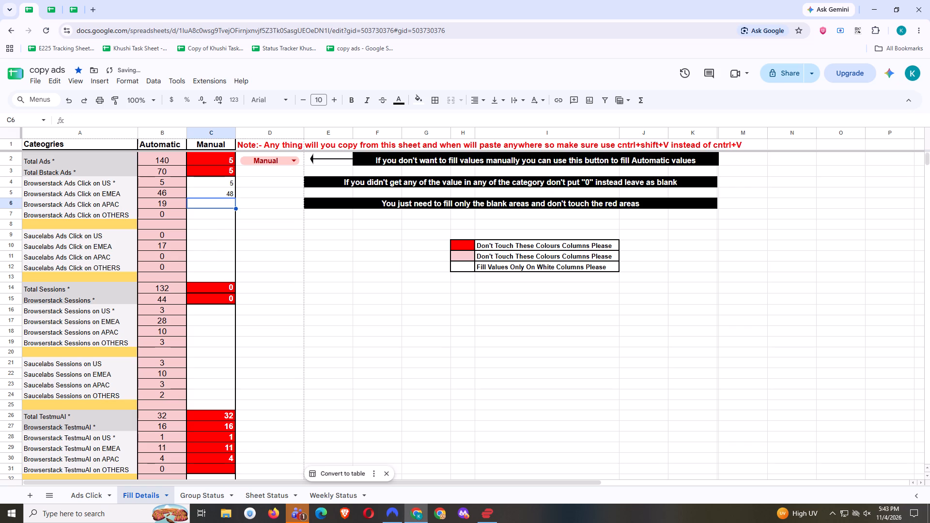
text(19)
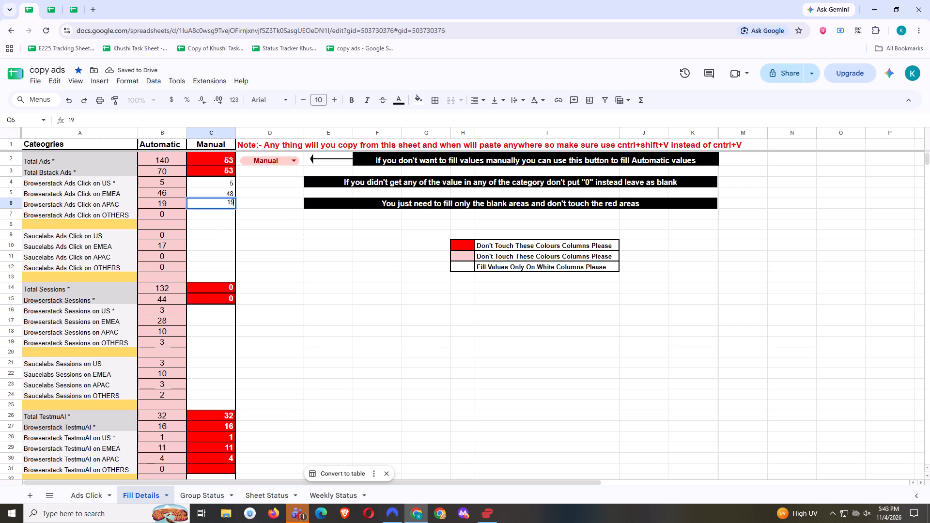
key(Return)
Enter 18 as the Manual value for Saucelabs ads clicks on EMEA.
key(Return)
key(Return)
key(Return)
key(Return)
key(Return)
key(Return)
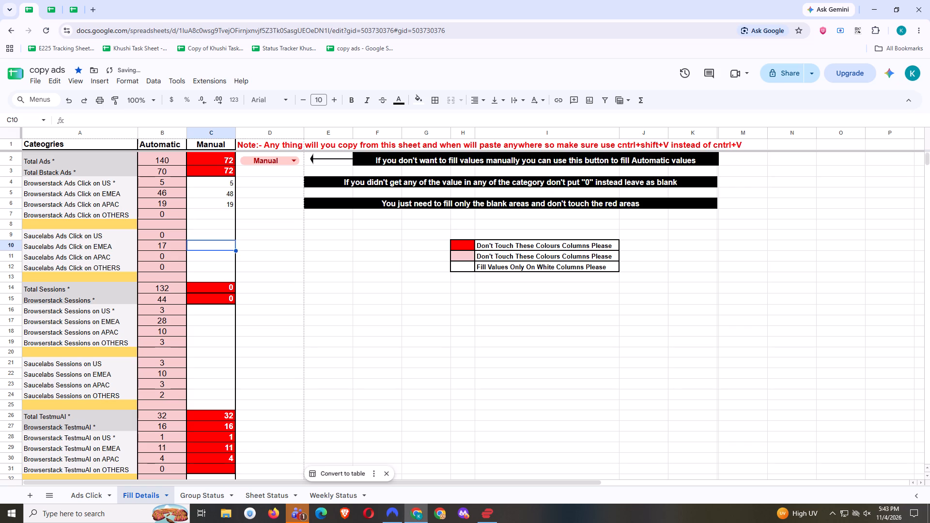
key(1)
key(8)
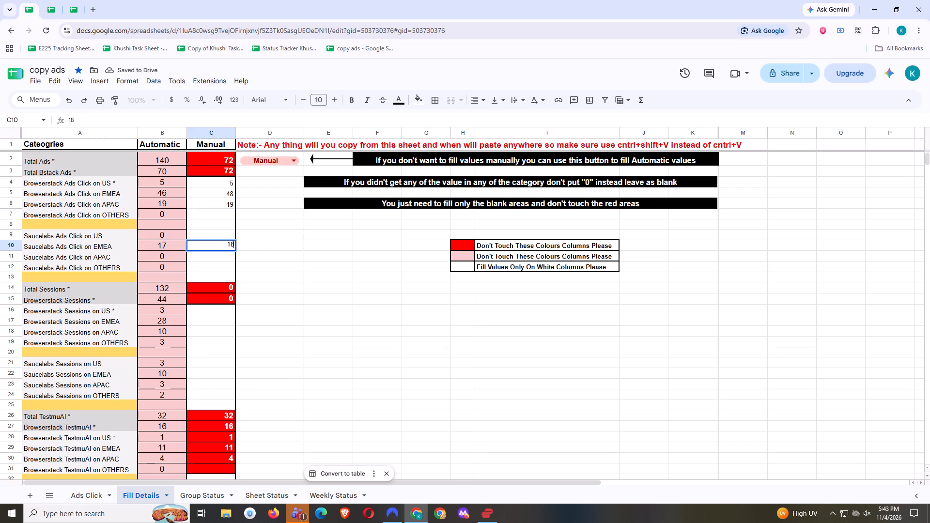
key(Return)
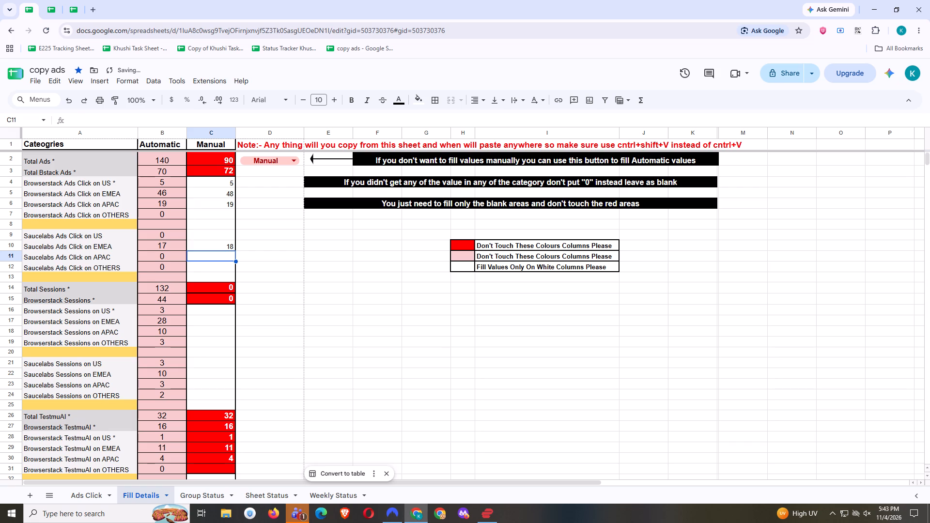
Fill the Manual Browserstack sessions with 3 for US, 28 for EMEA, 10 for APAC and 3 for OTHERS.
click(209, 310)
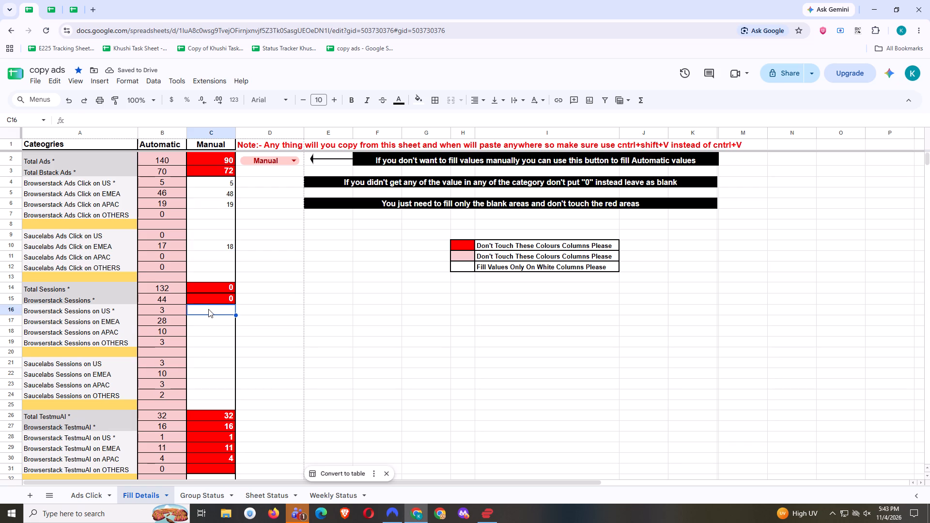
key(3)
click(211, 322)
key(2)
key(8)
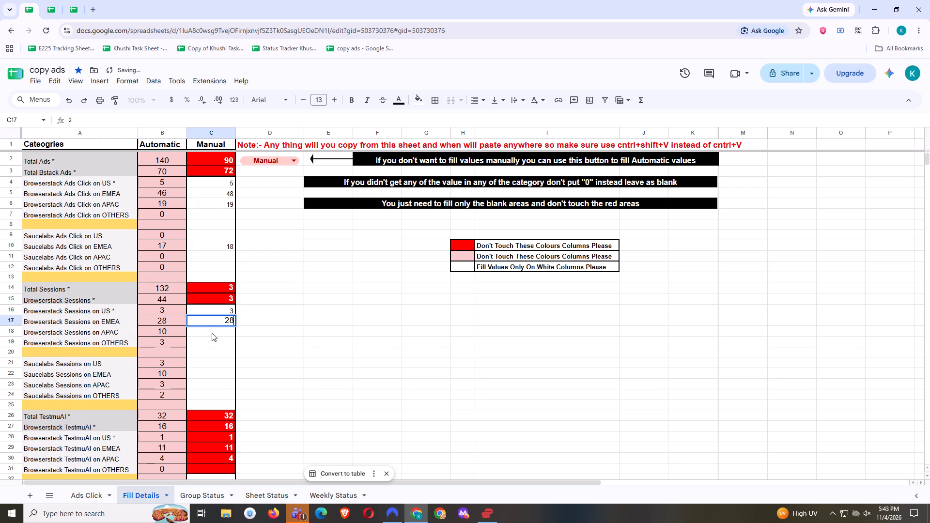
click(215, 334)
text(10)
click(219, 340)
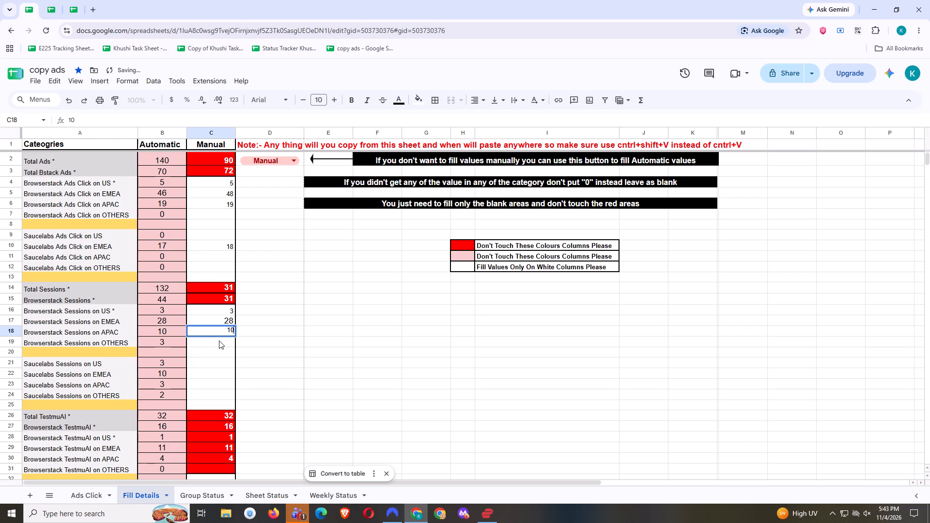
key(3)
click(224, 355)
Fill the Manual Saucelabs sessions with 3 for US, 10 for EMEA, 3 for APAC and 2 for OTHERS.
click(223, 364)
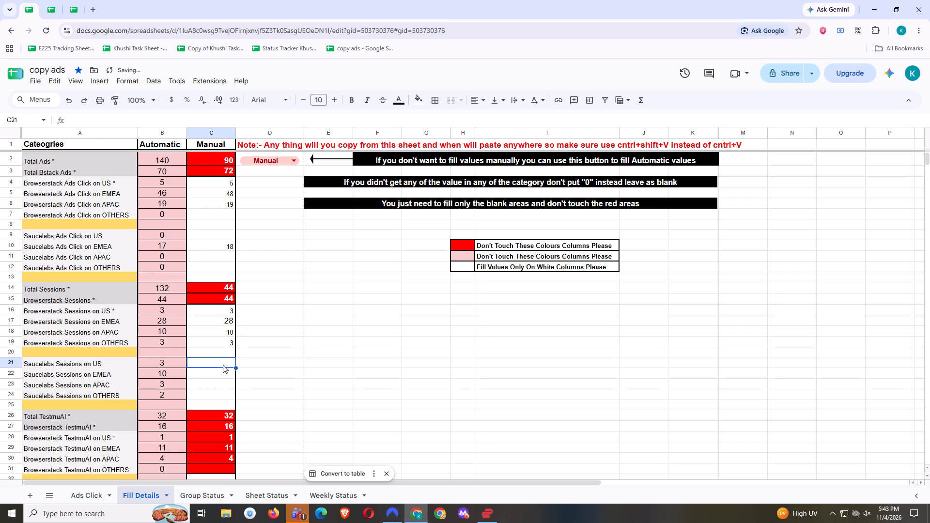
key(3)
click(223, 373)
text(10)
click(225, 381)
key(3)
click(225, 387)
click(225, 393)
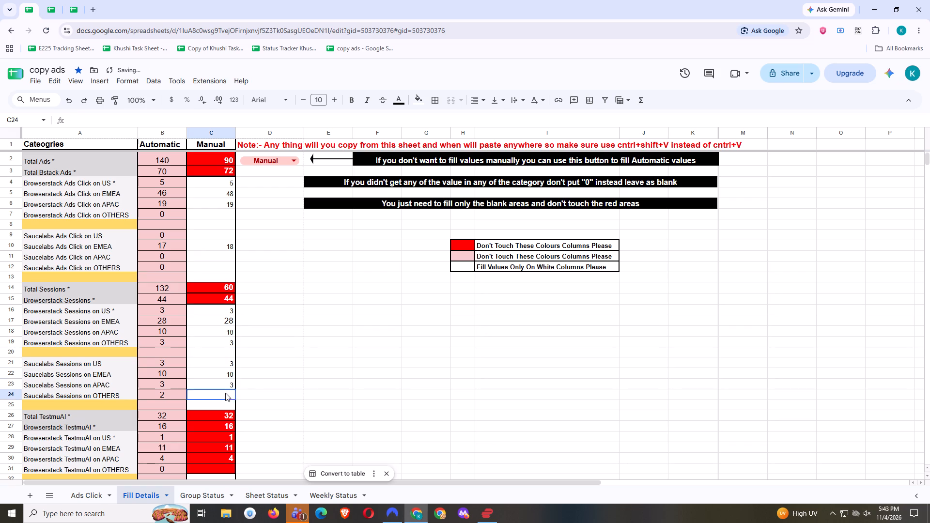
key(2)
click(247, 391)
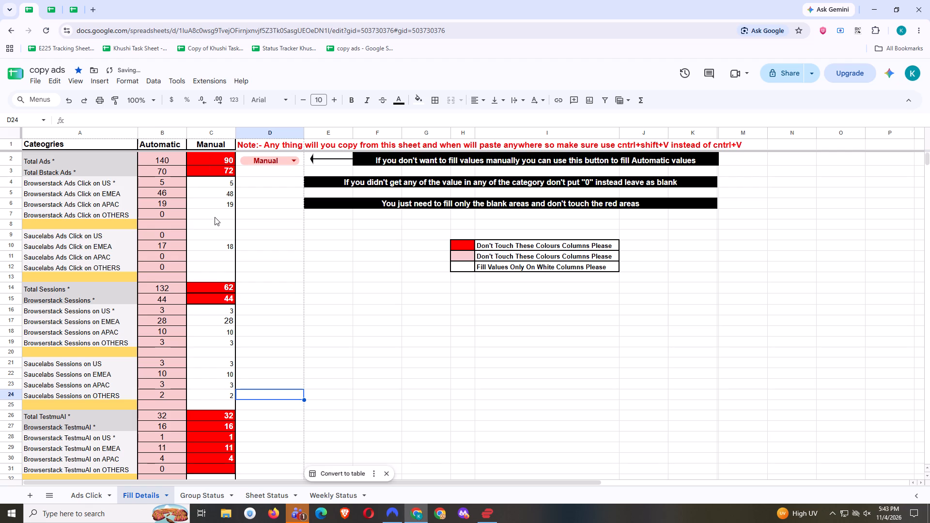
Enter 0 in the blank Manual ads click cells for Browserstack OTHERS and Saucelabs US, APAC and OTHERS.
click(215, 217)
key(0)
click(221, 240)
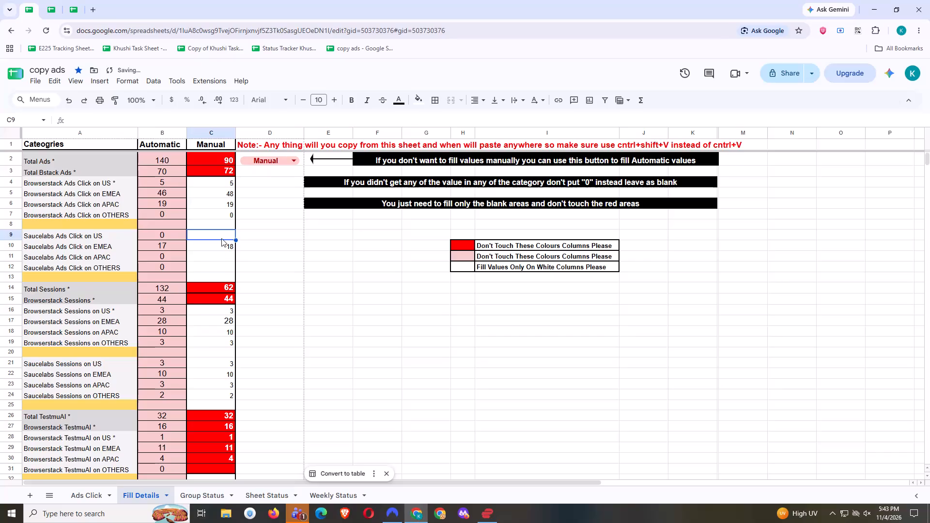
key(0)
click(219, 258)
key(0)
click(221, 267)
key(0)
click(222, 277)
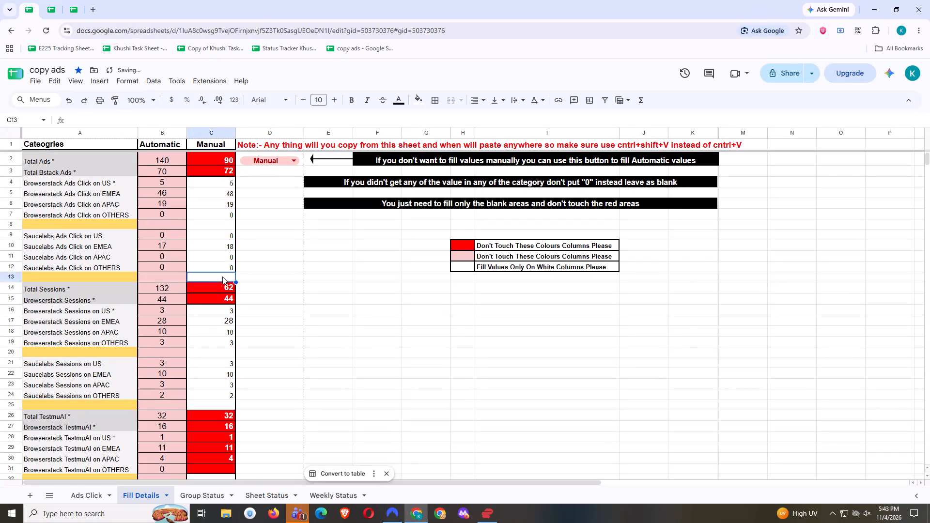
Fill the Manual Applitools ads clicks with 0 for US, 14 for EMEA, 0 for APAC and 0 for OTHERS.
scroll(247, 385, down, 3)
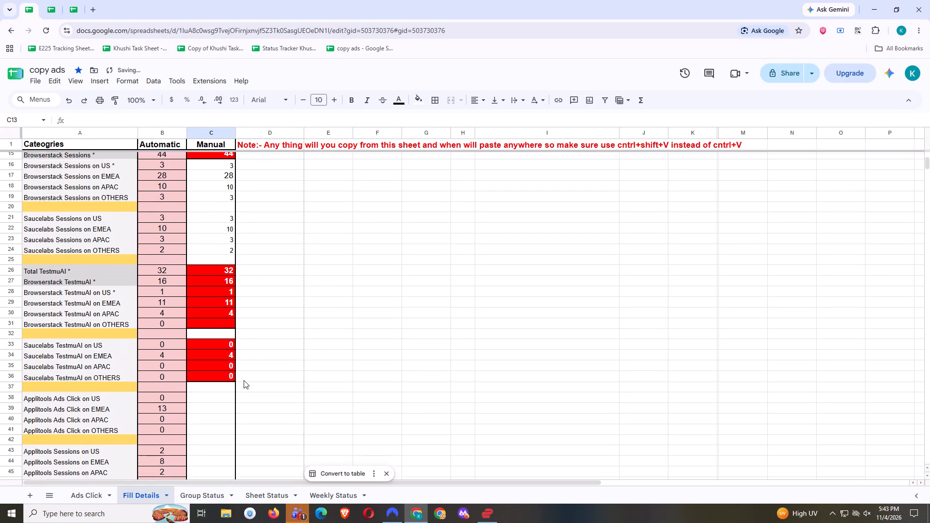
scroll(244, 380, down, 1)
click(208, 353)
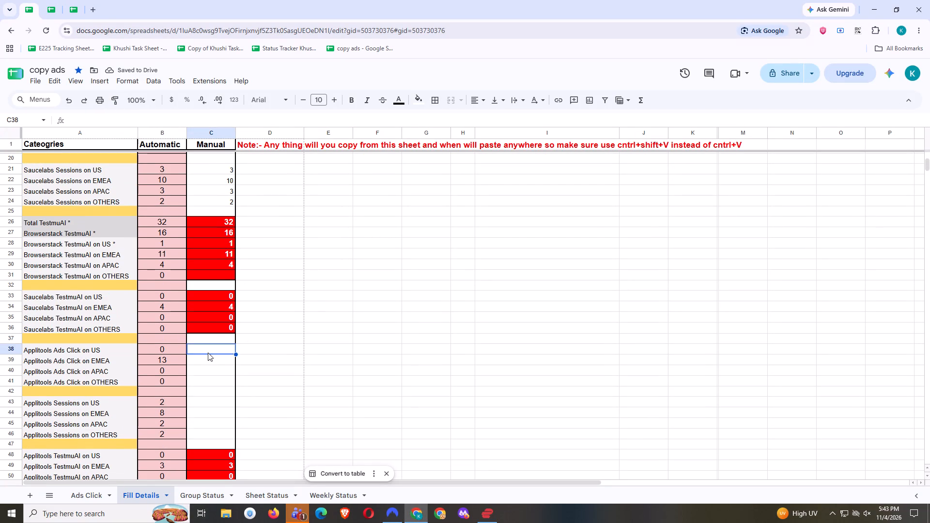
key(0)
click(210, 361)
key(1)
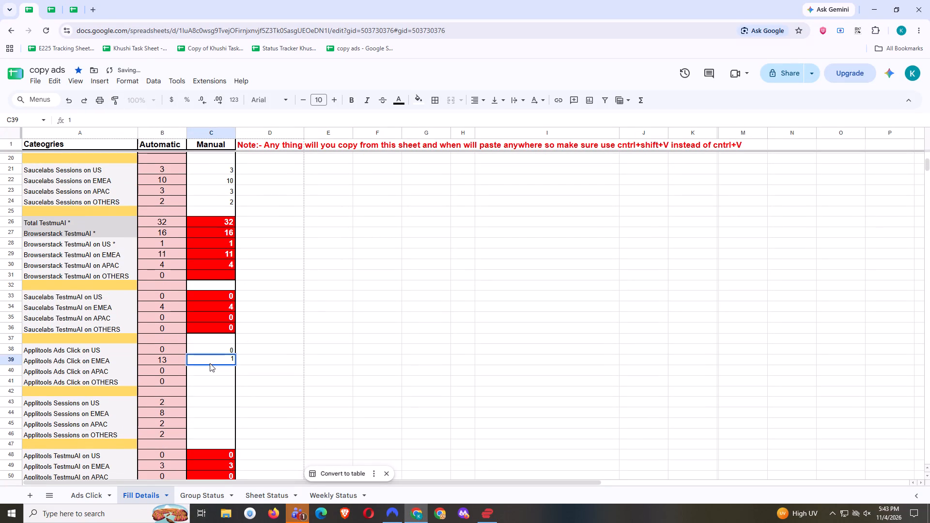
key(4)
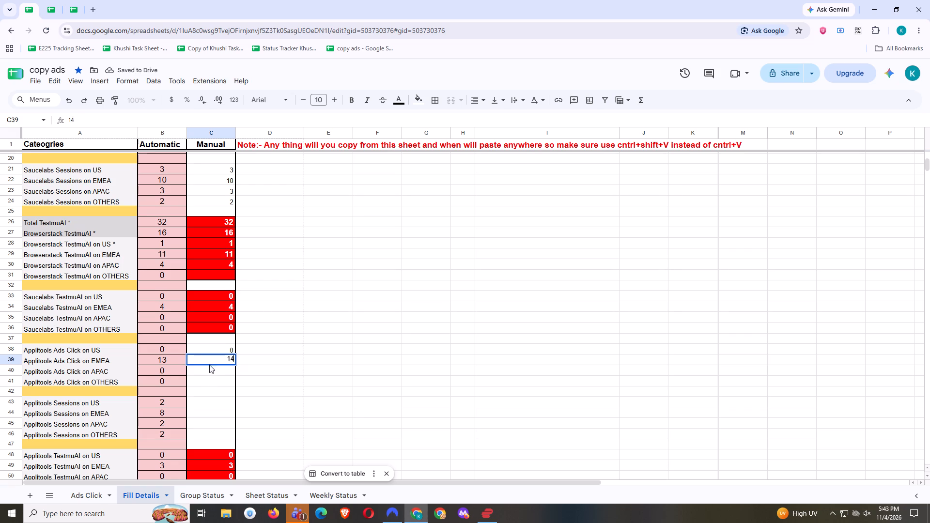
click(207, 380)
click(212, 370)
key(0)
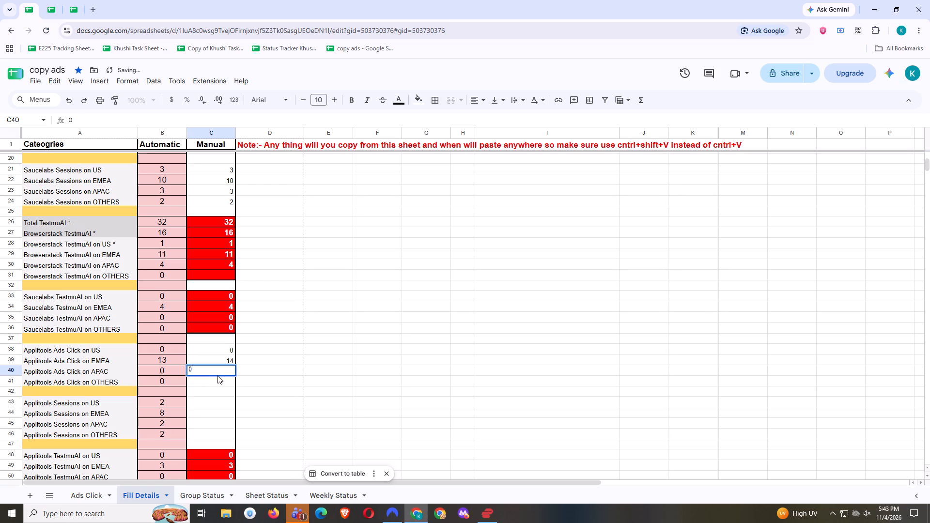
click(217, 375)
click(215, 381)
key(0)
Fill the Manual Applitools sessions with 2 for US, 8 for EMEA, 2 for APAC and 2 for OTHERS.
click(208, 400)
key(2)
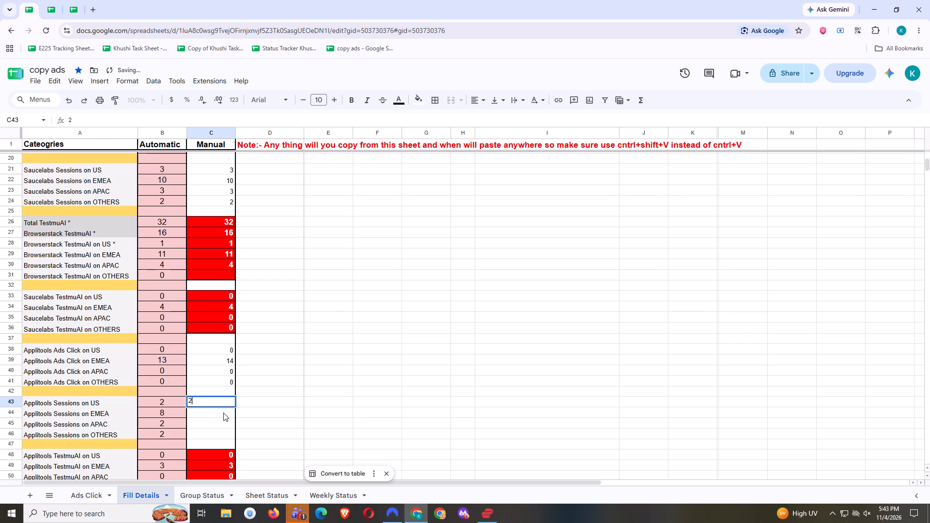
click(223, 411)
key(8)
click(223, 418)
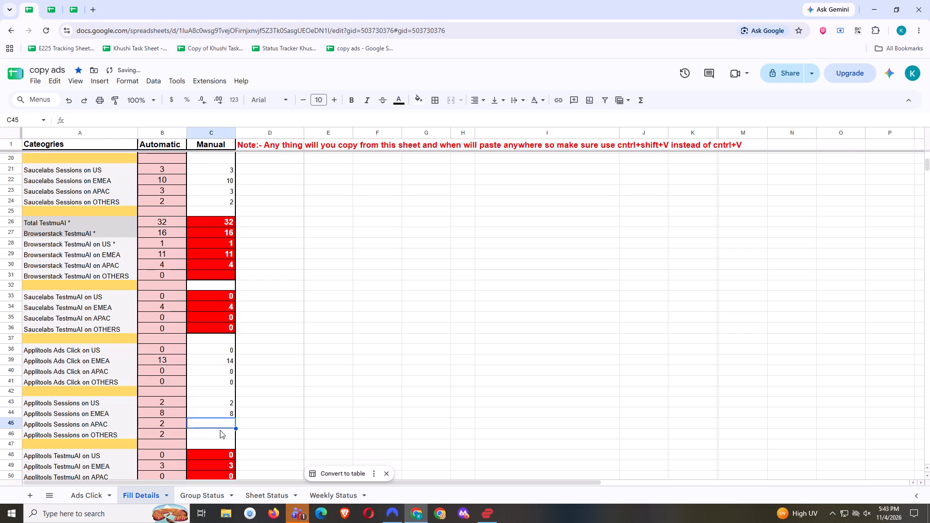
key(2)
click(218, 433)
key(2)
click(216, 440)
Enter 0 as the Manual Testrail ads clicks for US, EMEA, APAC and OTHERS.
scroll(244, 438, down, 3)
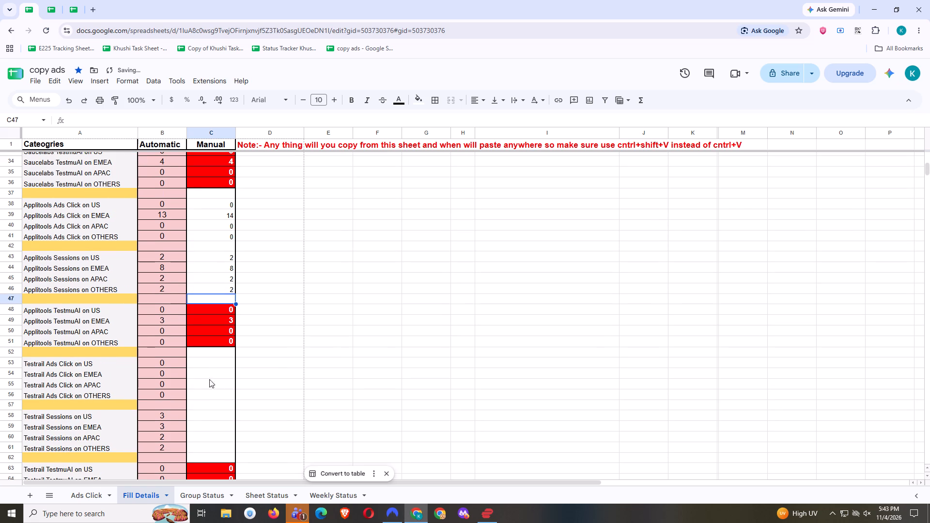
click(204, 362)
key(0)
click(205, 375)
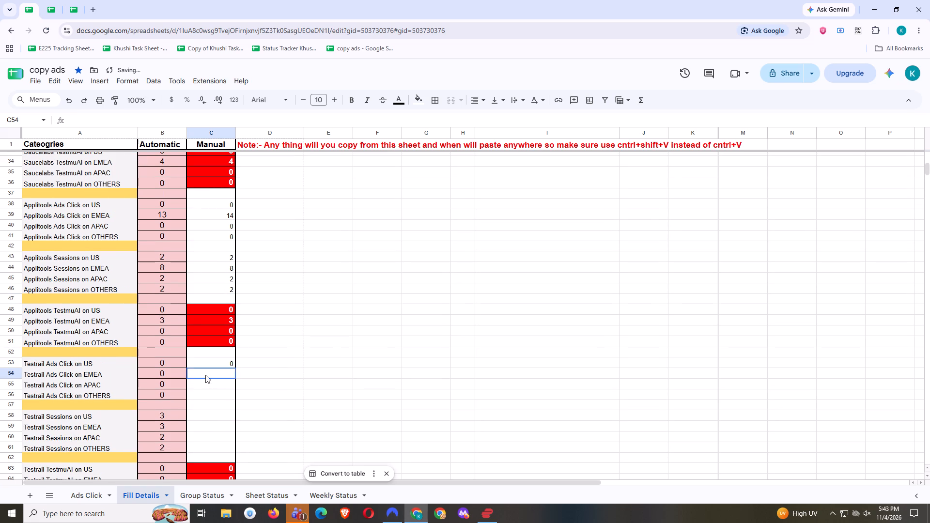
key(0)
click(202, 383)
key(0)
click(202, 391)
key(0)
Fill the Manual Testrail sessions with 3 for US, 3 for EMEA, 2 for APAC and 2 for OTHERS.
click(207, 414)
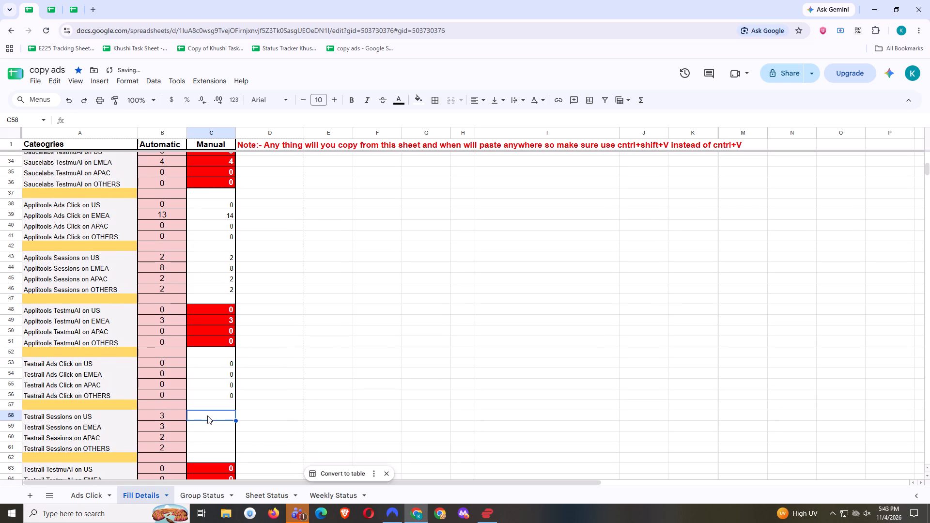
key(3)
click(209, 424)
key(3)
click(206, 437)
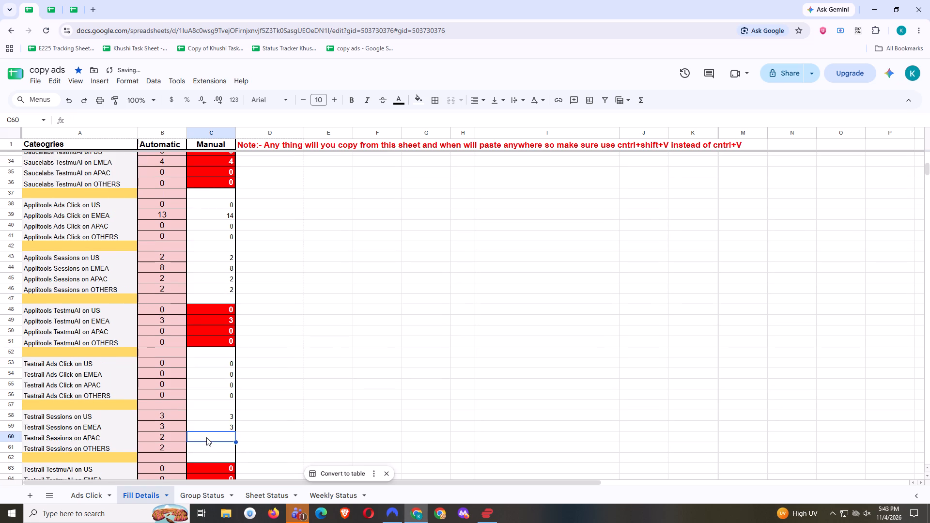
key(2)
click(206, 446)
key(2)
click(209, 456)
Fill the Manual MABL ads clicks with 0 for US, 10 for EMEA, 0 for APAC and 0 for OTHERS.
scroll(221, 438, down, 4)
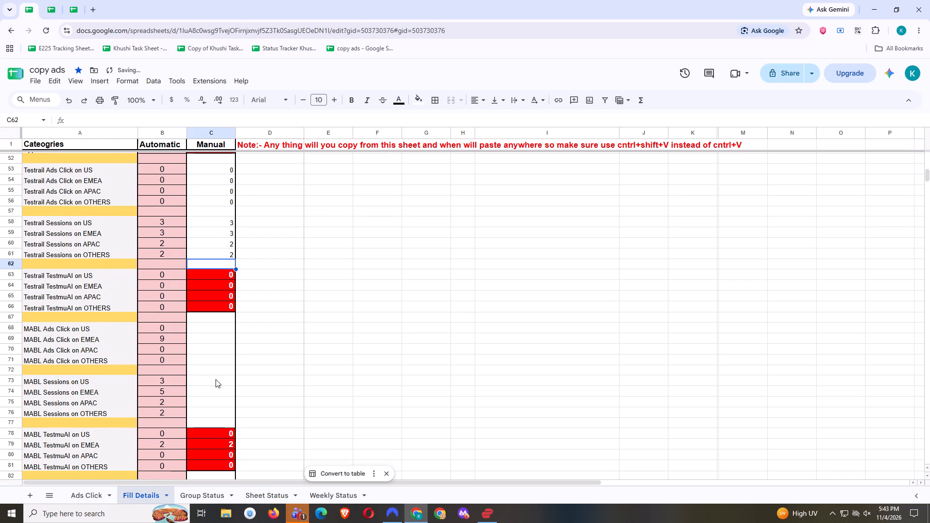
click(197, 327)
key(0)
click(200, 343)
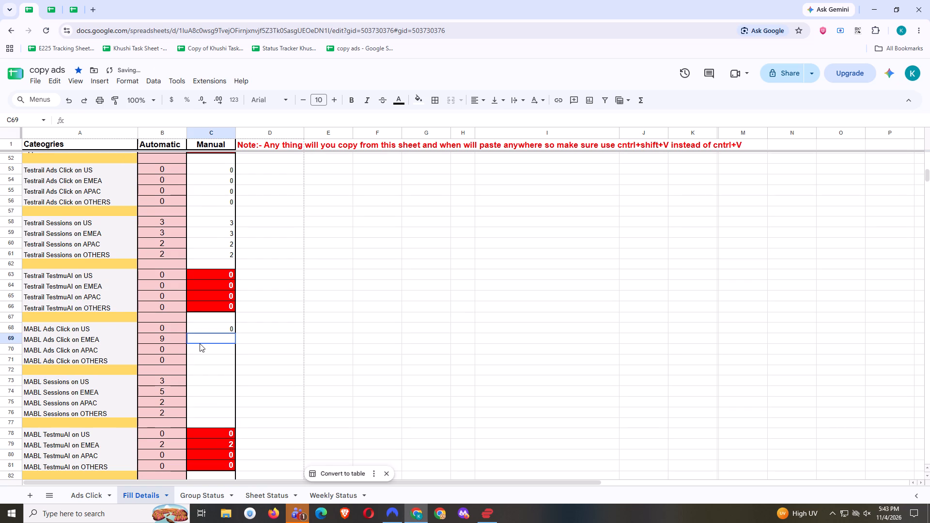
key(9)
click(205, 346)
key(0)
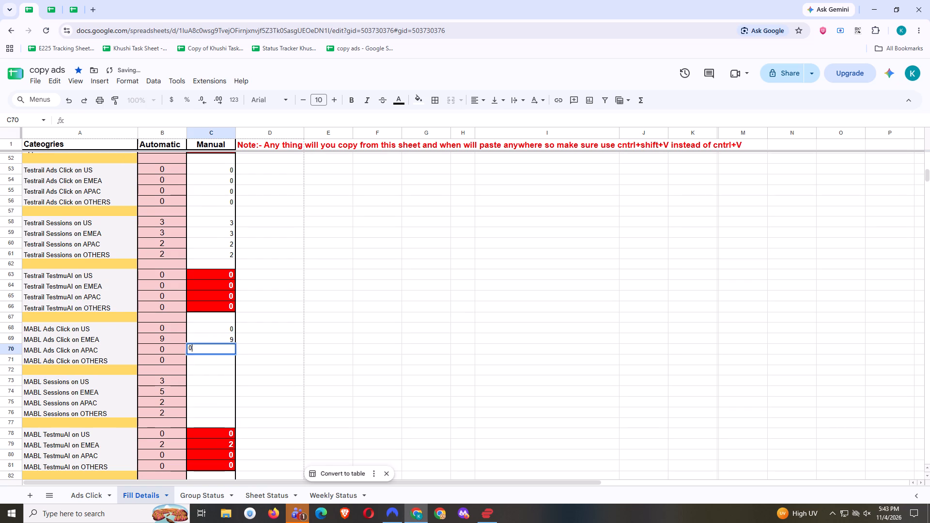
click(213, 356)
key(0)
click(213, 373)
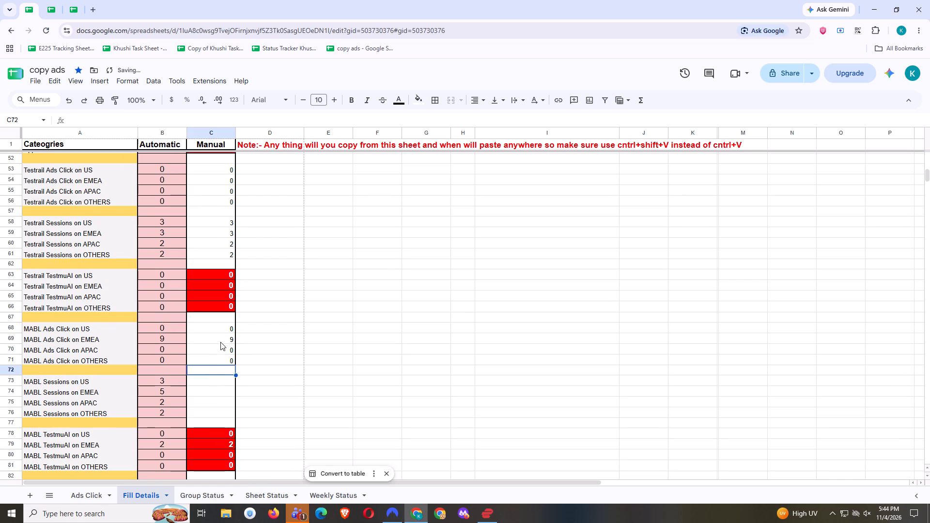
click(220, 342)
text(10)
key(Return)
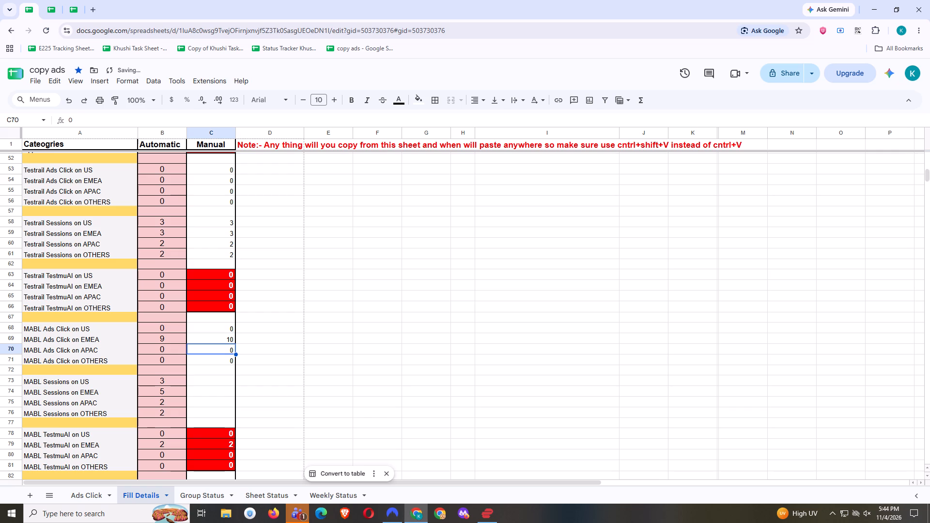
Fill the Manual MABL sessions with 3 for US, 5 for EMEA, 2 for APAC and 2 for OTHERS.
click(226, 386)
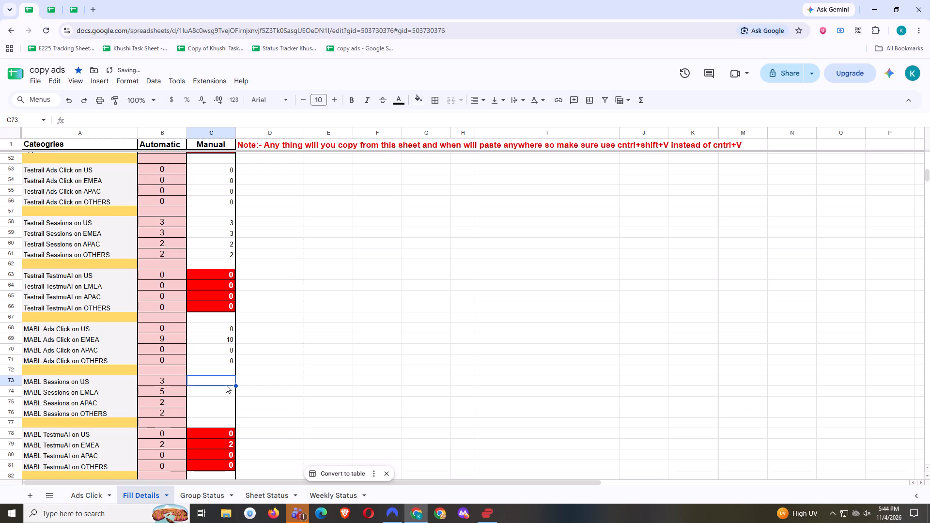
key(3)
click(201, 397)
key(5)
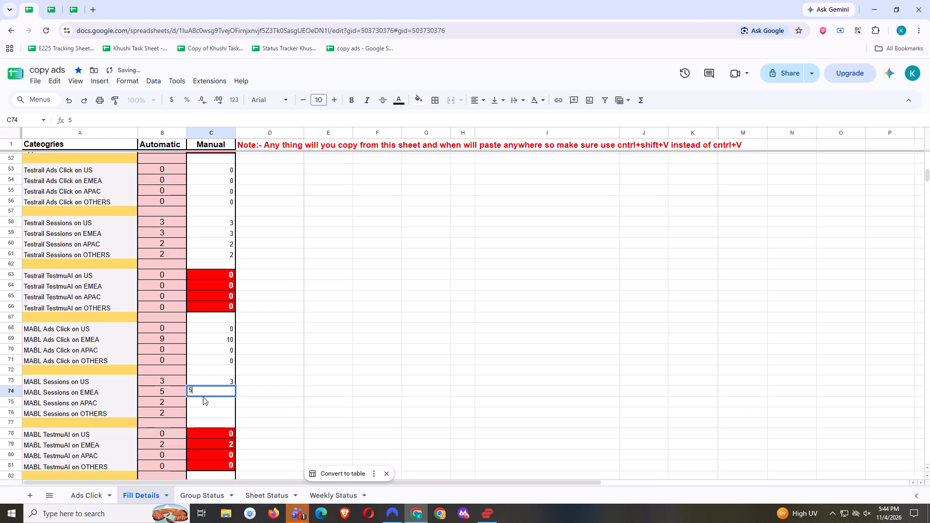
click(203, 401)
key(2)
key(3)
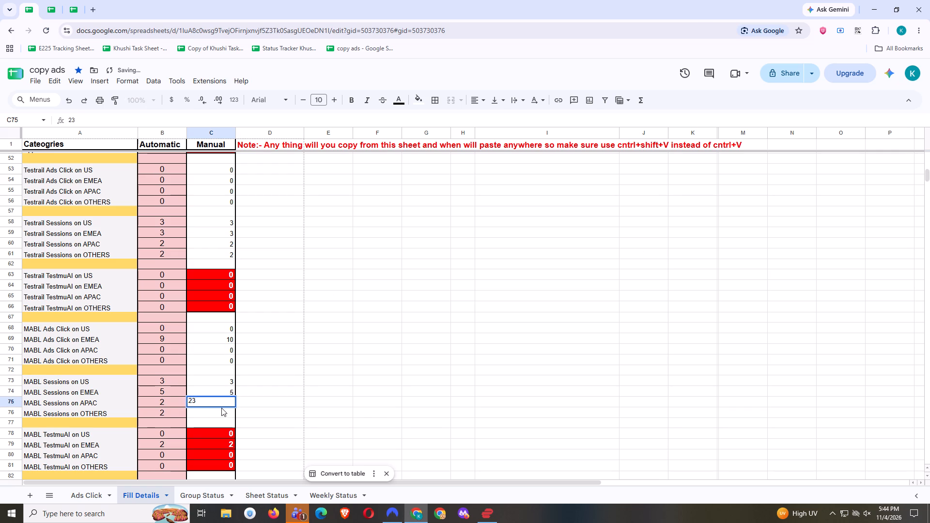
key(BackSpace)
key(2)
key(Return)
key(2)
key(Up)
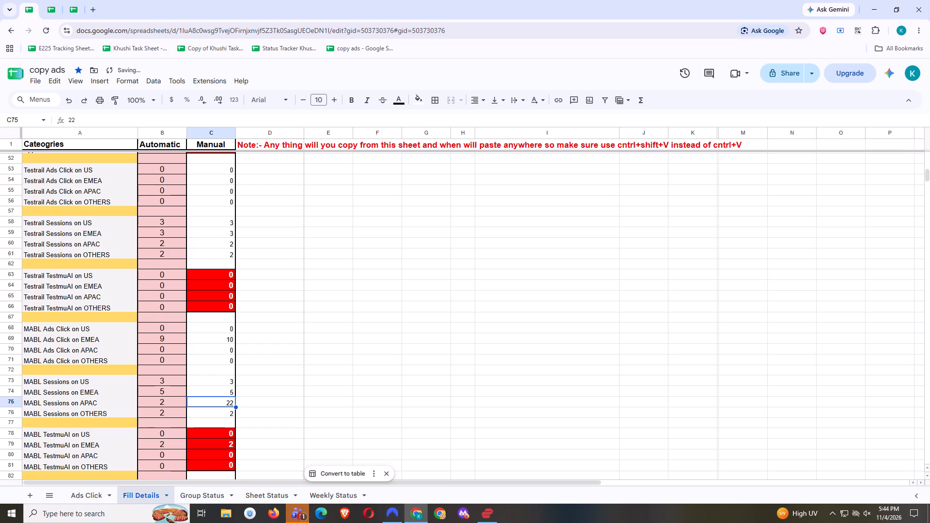
key(Return)
key(2)
key(BackSpace)
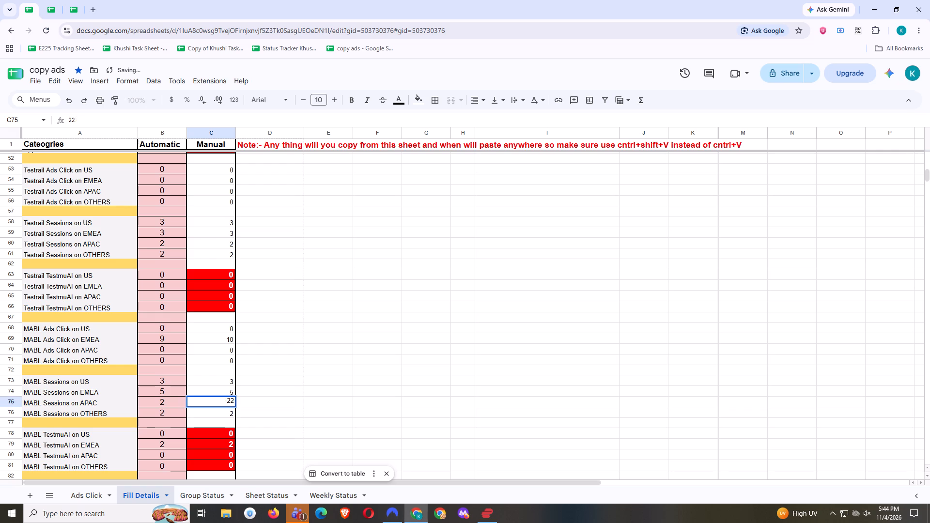
key(BackSpace)
key(BackSpace)
key(2)
key(Return)
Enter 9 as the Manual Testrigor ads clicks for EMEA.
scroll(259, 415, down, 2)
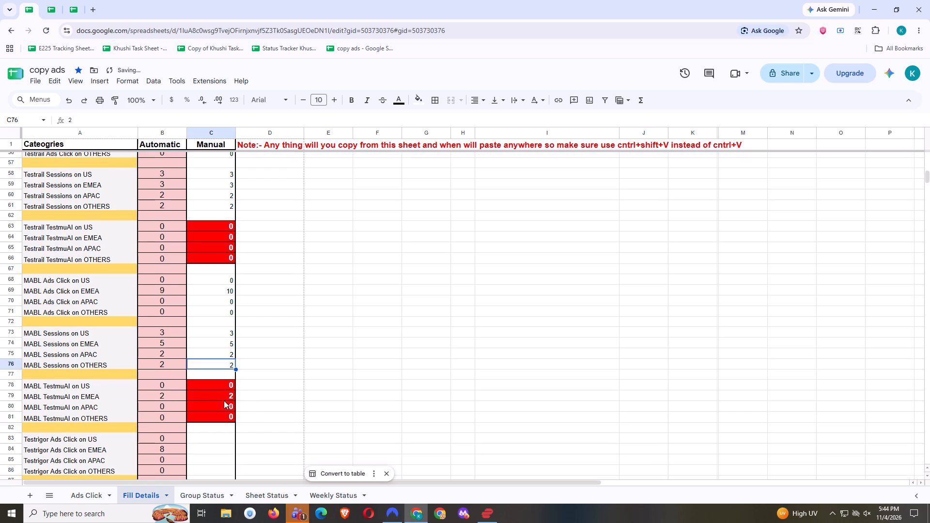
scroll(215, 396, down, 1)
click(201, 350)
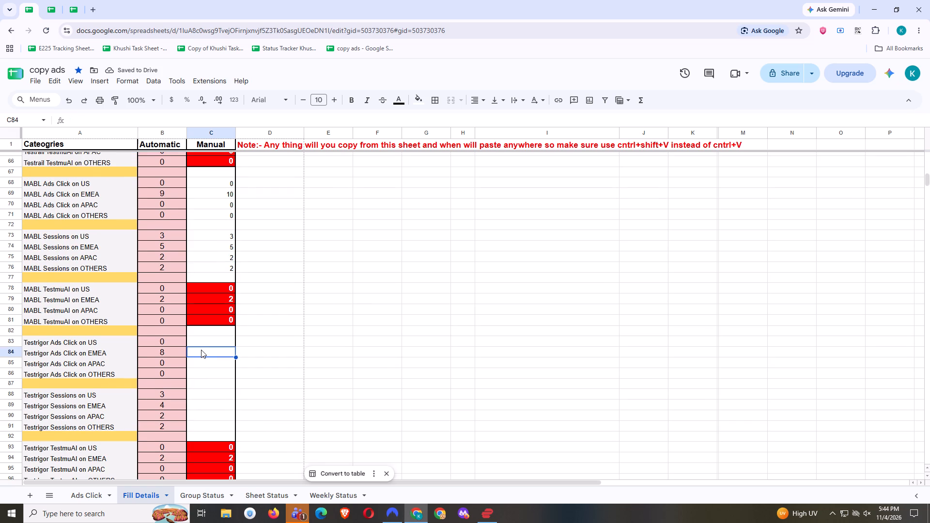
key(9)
Fill the Manual Testrigor sessions with 3 for US, 4 for EMEA, 2 for APAC and 2 for OTHERS.
click(209, 396)
key(2)
click(209, 402)
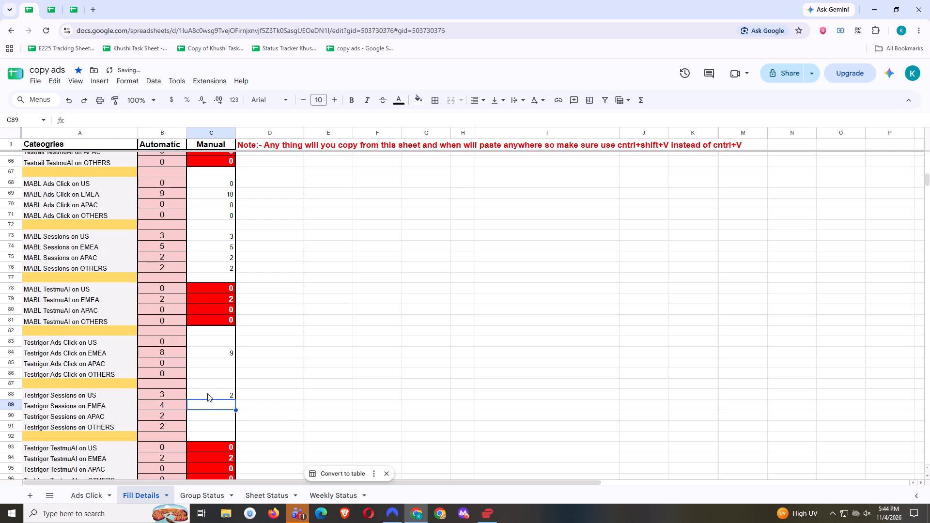
click(207, 391)
key(3)
click(207, 402)
key(3)
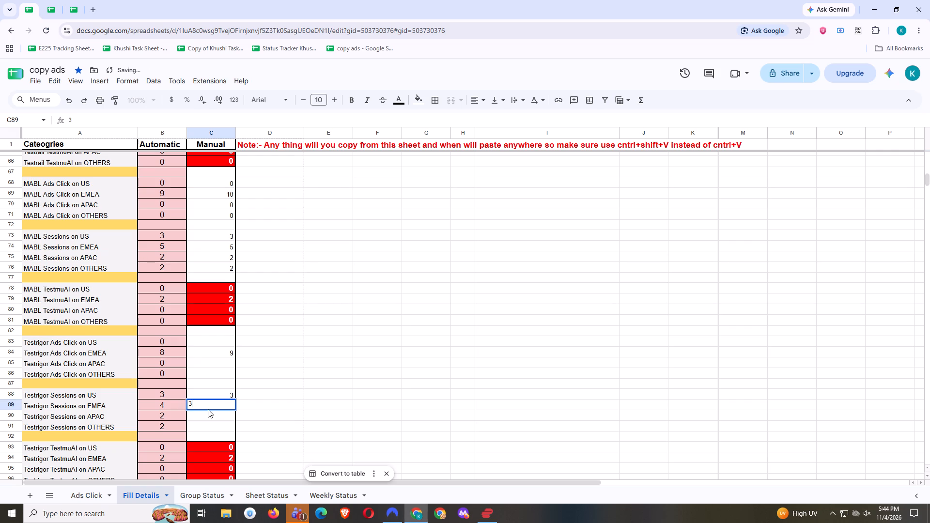
key(BackSpace)
key(4)
key(Return)
key(3)
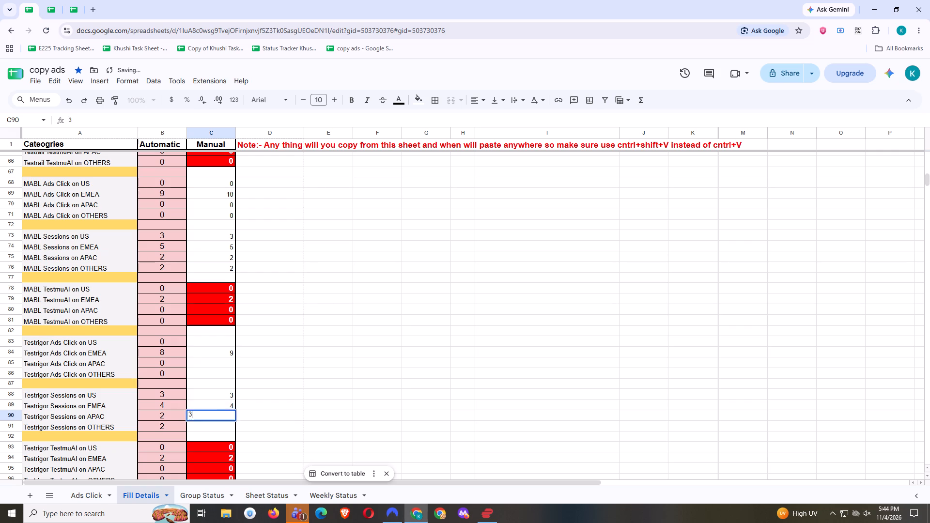
key(Return)
key(3)
key(BackSpace)
key(2)
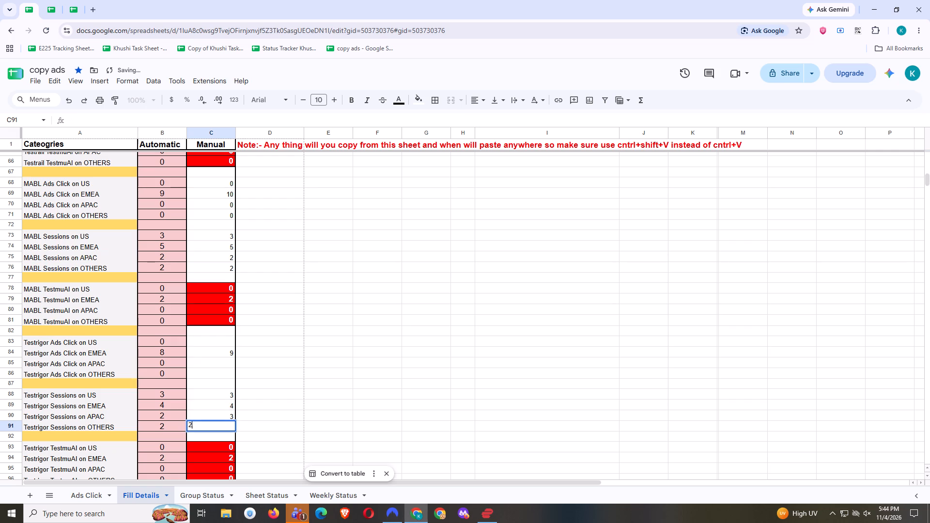
key(Up)
key(2)
key(Return)
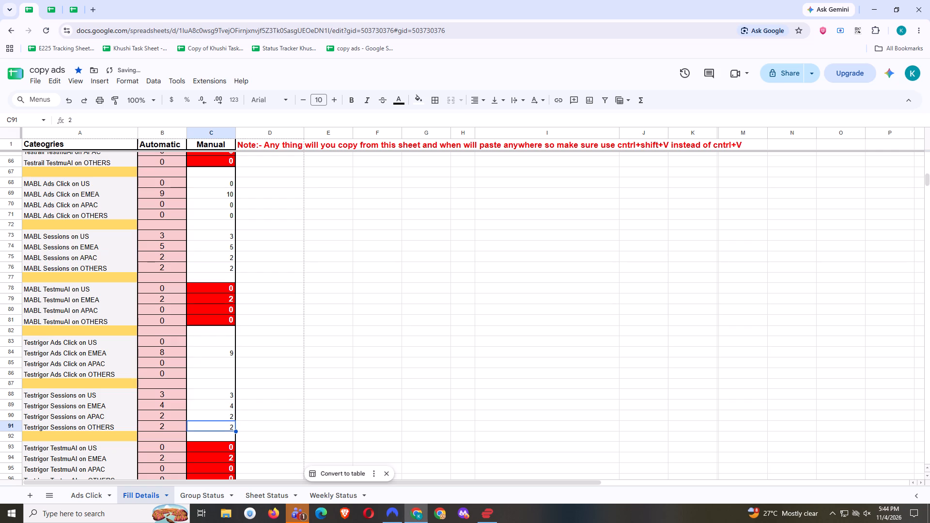
Enter 2 as the Manual Zephyr sessions for each of US, EMEA, APAC and OTHERS.
scroll(567, 297, down, 3)
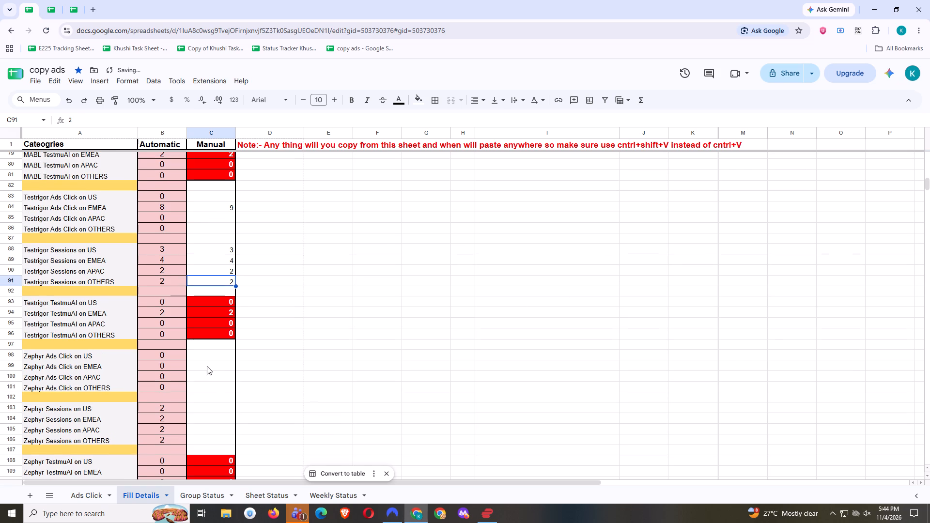
scroll(226, 427, down, 2)
click(199, 309)
key(2)
click(205, 325)
key(2)
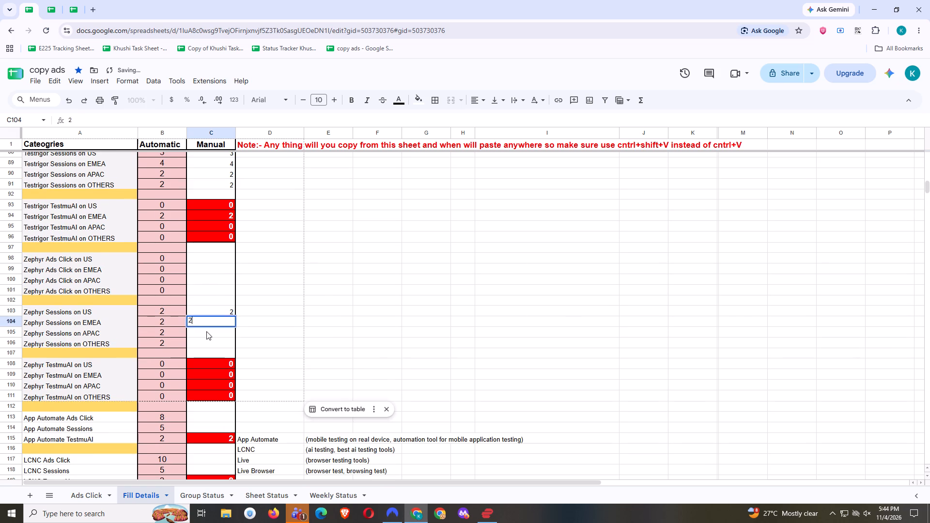
click(206, 331)
key(2)
click(208, 343)
key(2)
click(271, 351)
Fill the Manual App Automate values with 9 ads clicks and 5 sessions.
scroll(248, 369, down, 2)
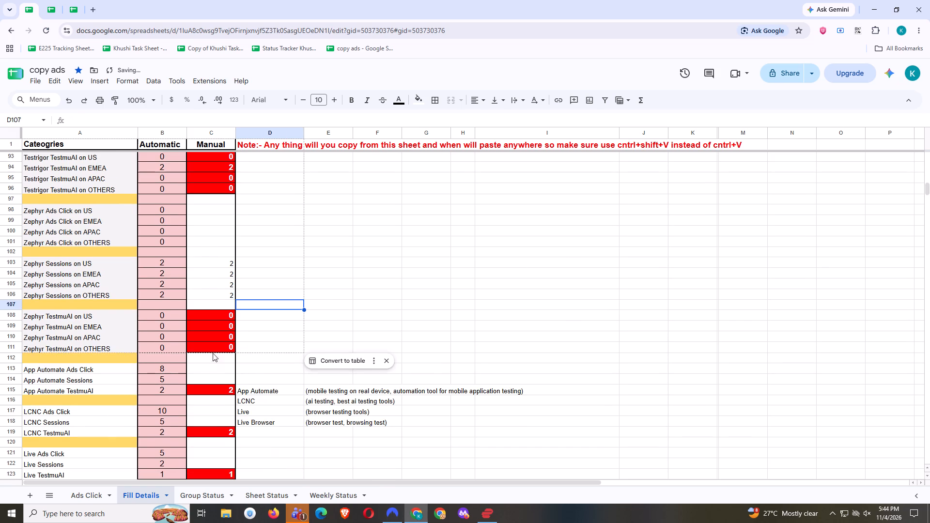
click(203, 316)
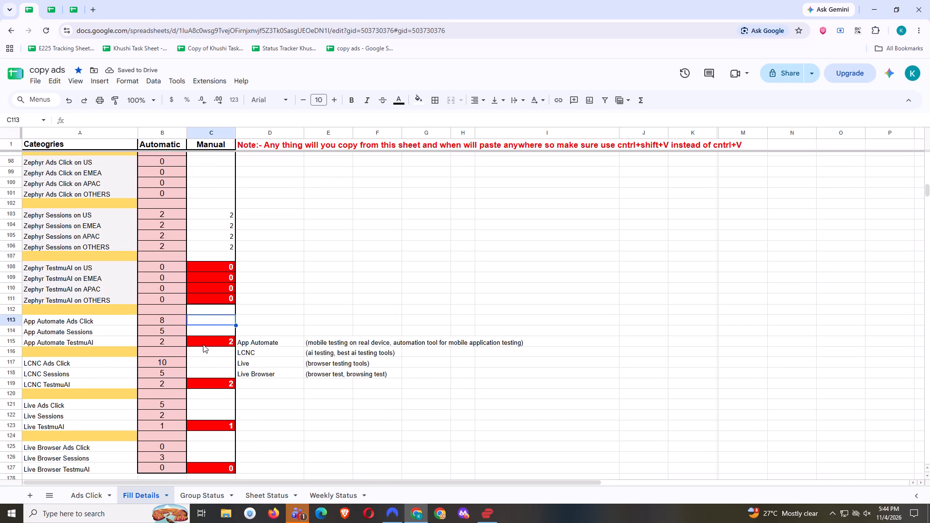
click(214, 330)
key(5)
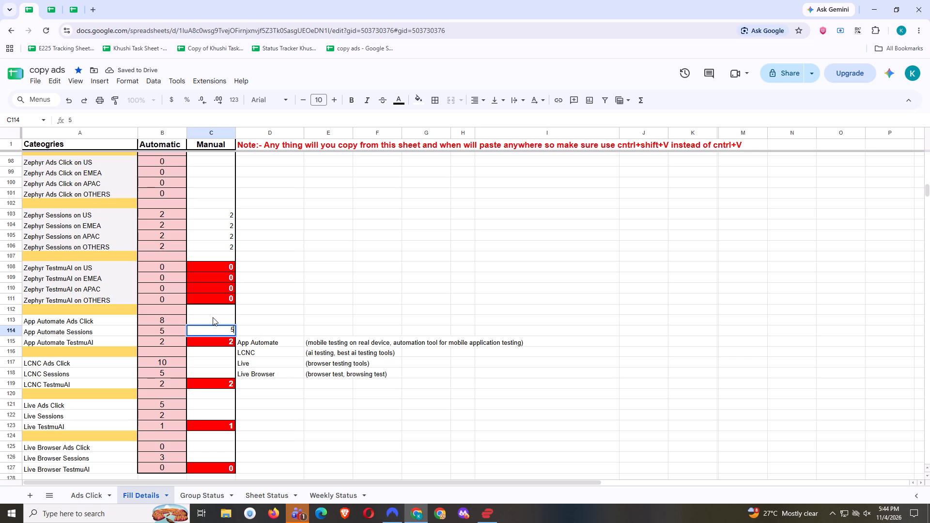
click(213, 317)
key(9)
Fill the Manual LCNC values with 10 ads clicks and 2 sessions.
click(211, 360)
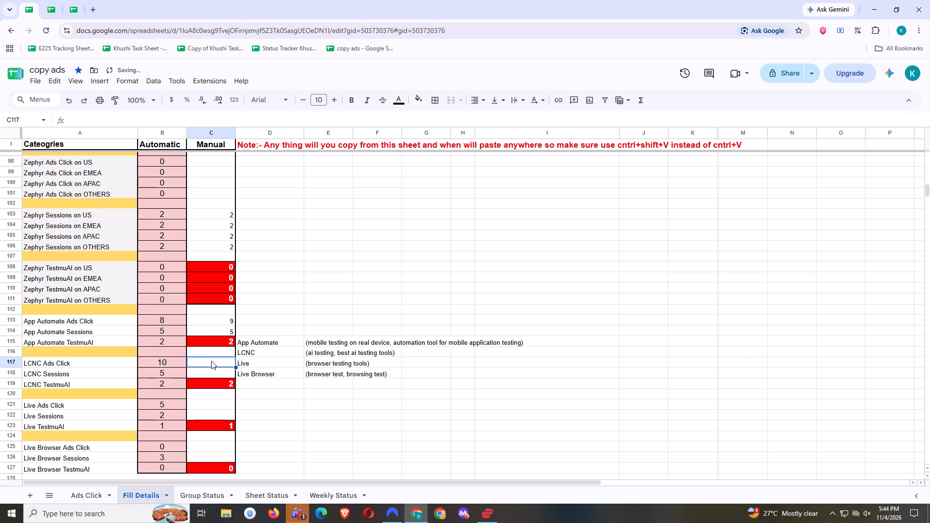
text(10)
key(Return)
key(2)
key(Return)
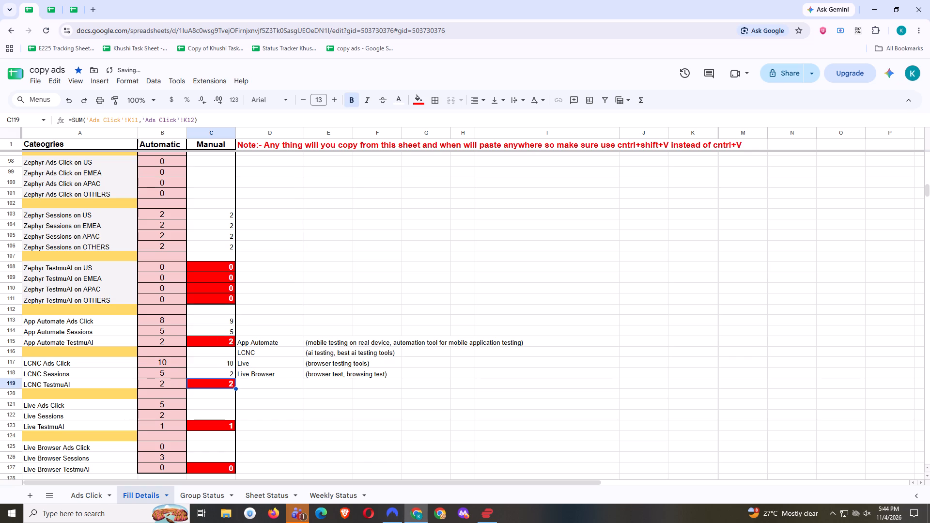
Fill the Manual Live values with 5 ads clicks and 2 sessions.
click(214, 404)
key(5)
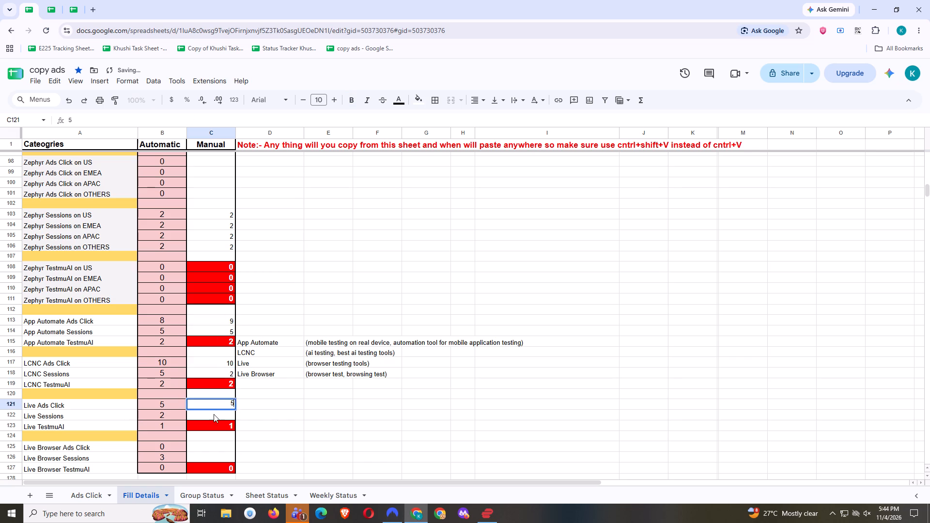
click(214, 414)
key(2)
click(262, 414)
Enter 3 as the Manual Live Browser sessions.
scroll(262, 414, down, 2)
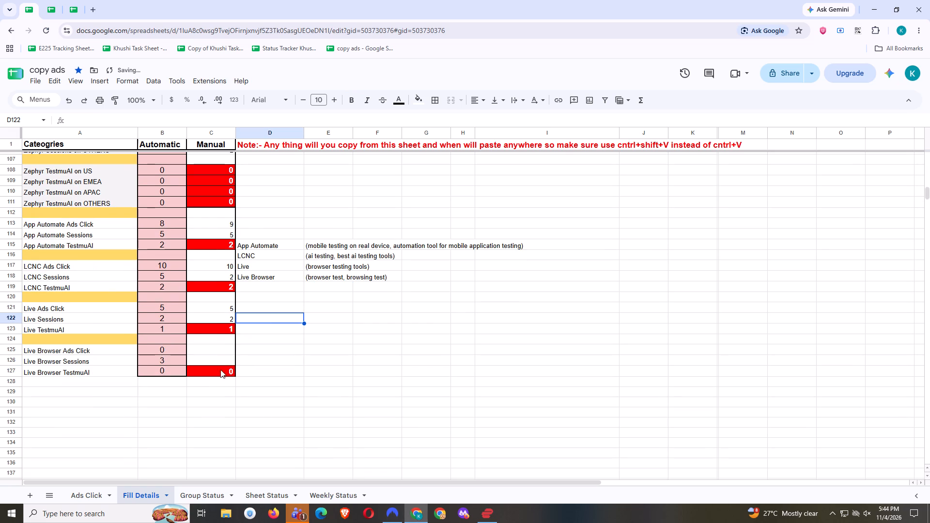
click(220, 358)
key(3)
click(255, 356)
Check the Ads Click sheet, then change the Manual Browserstack ads clicks for EMEA in Fill Details to 52.
scroll(254, 356, up, 17)
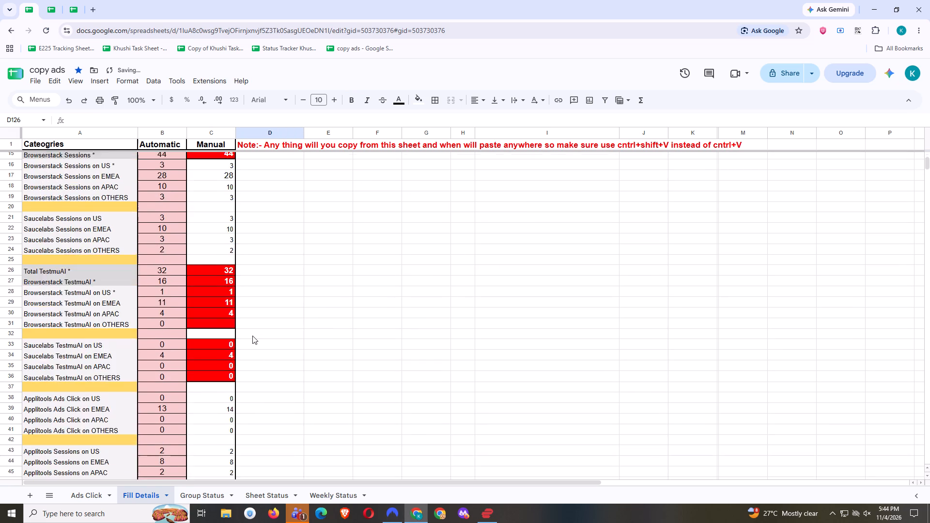
scroll(252, 336, up, 10)
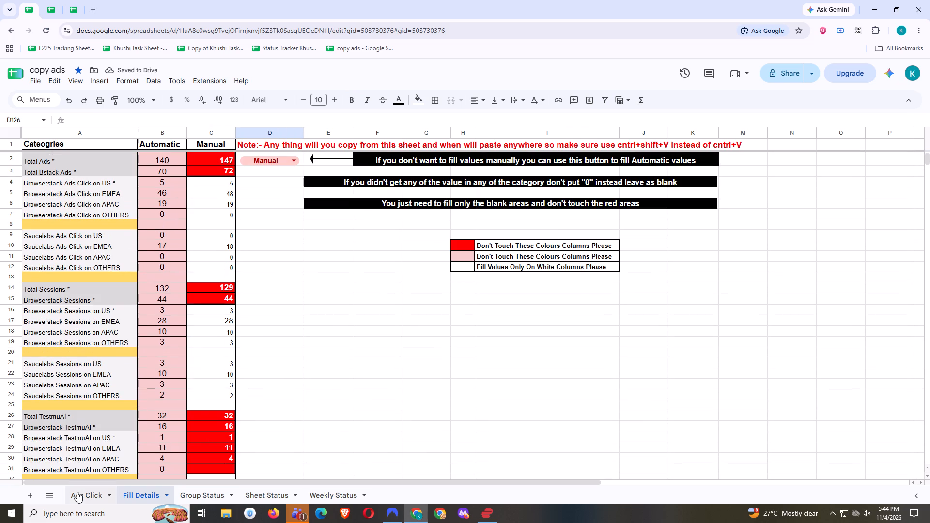
click(77, 492)
click(156, 491)
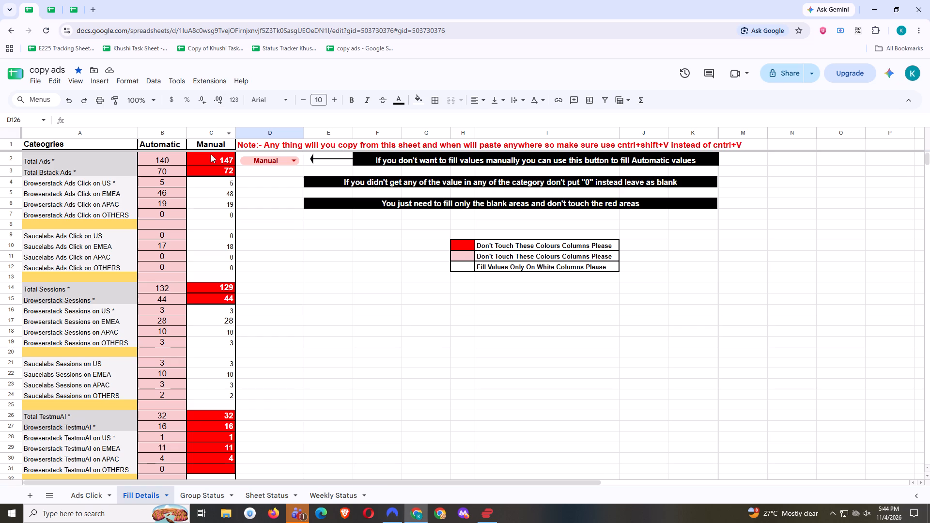
click(218, 195)
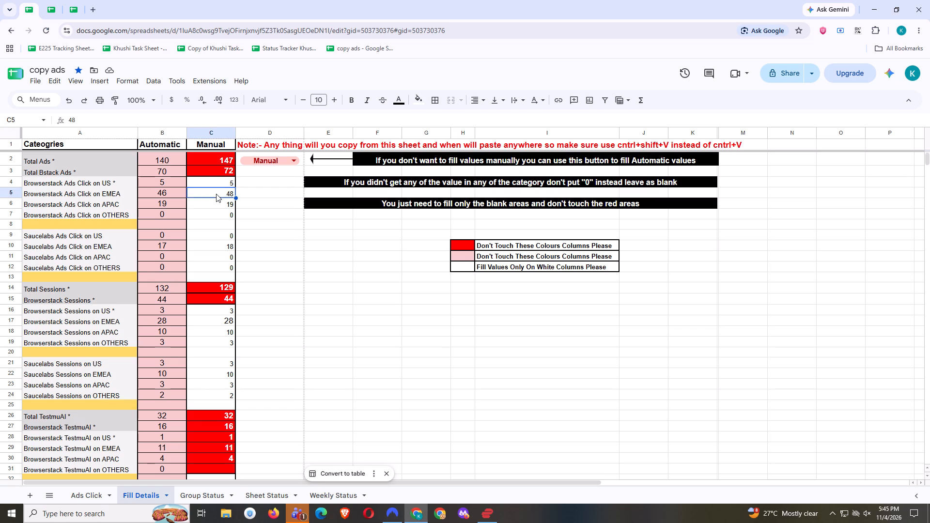
key(5)
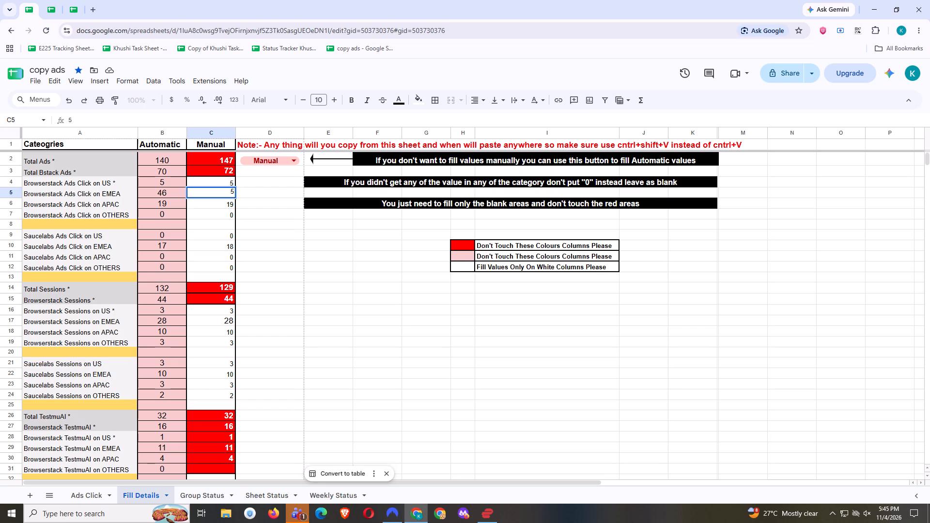
key(2)
key(Return)
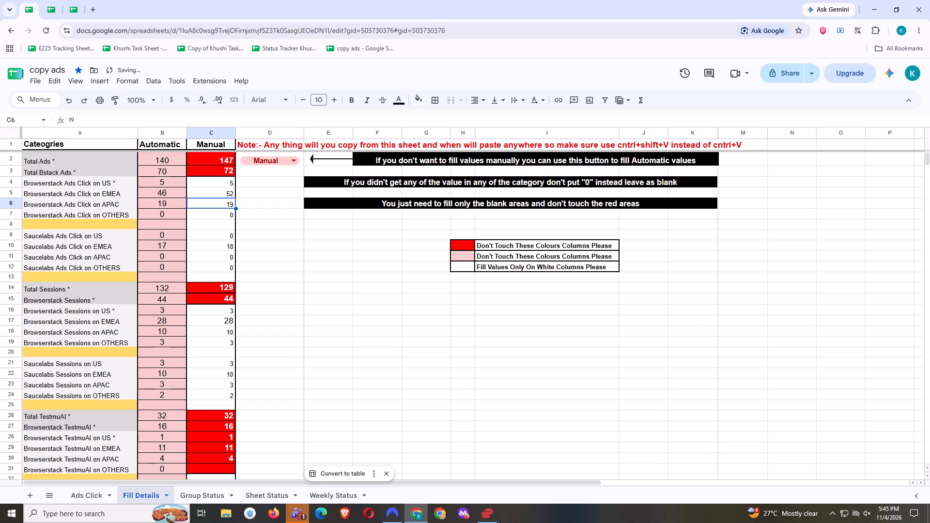
Recheck the Ads Click sheet, then change the Manual Testrigor ads clicks for EMEA in Fill Details to 10.
click(76, 497)
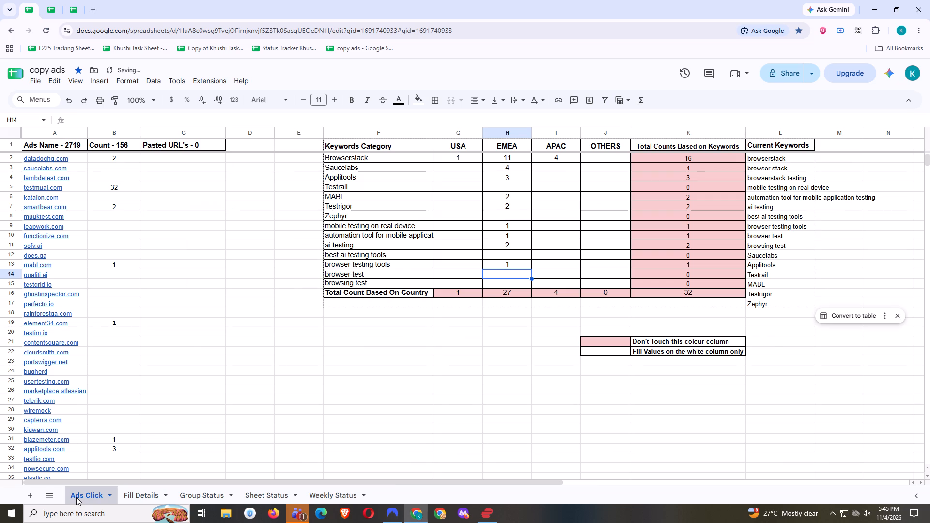
click(144, 496)
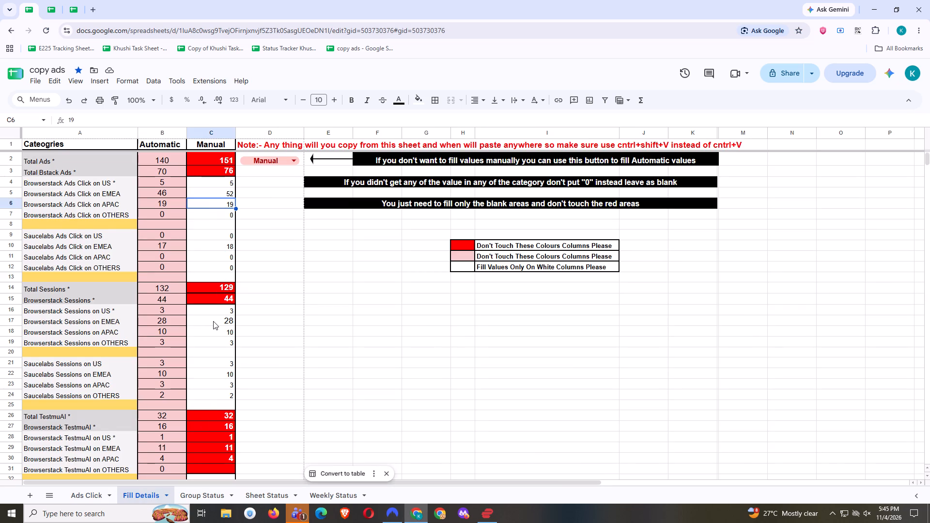
scroll(217, 324, down, 5)
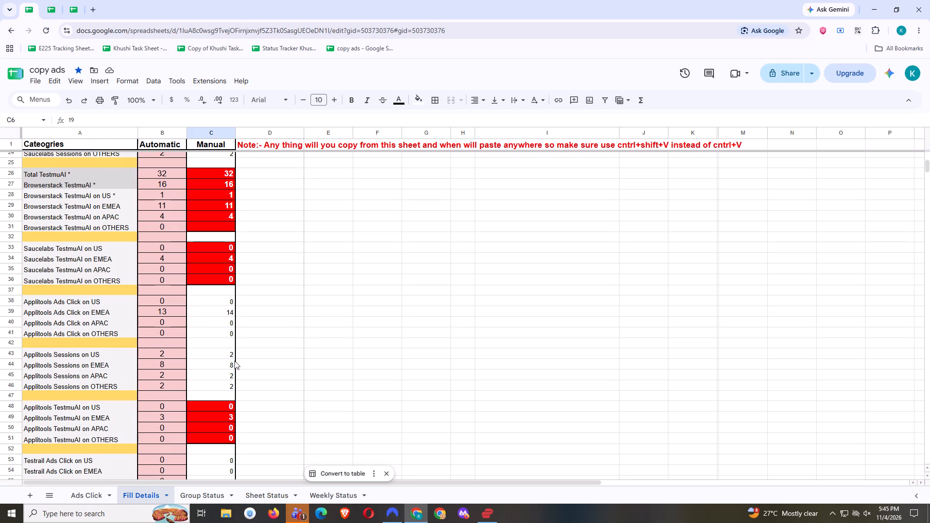
scroll(239, 374, down, 2)
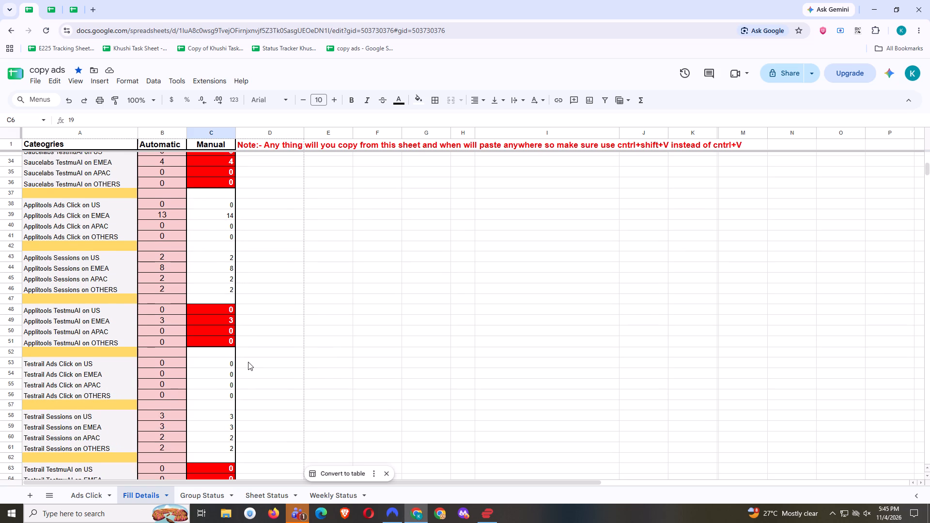
scroll(248, 362, down, 6)
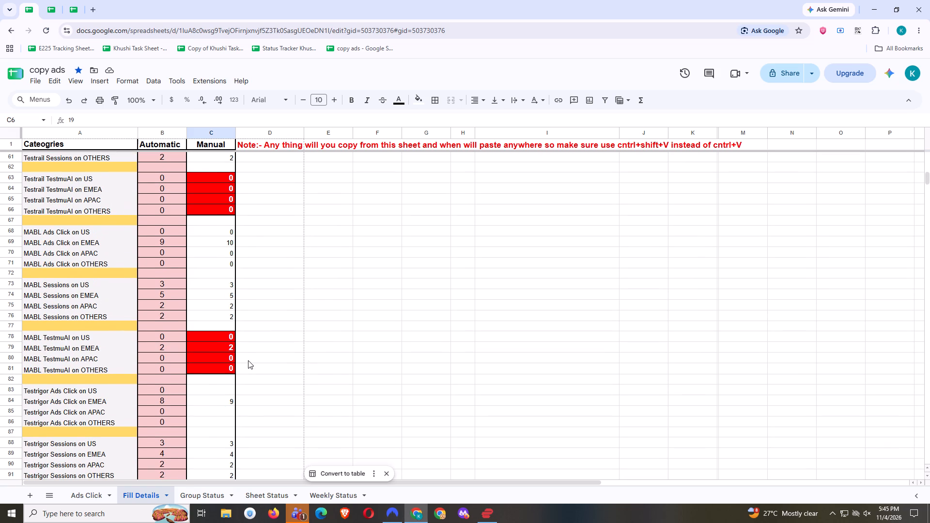
scroll(248, 360, down, 2)
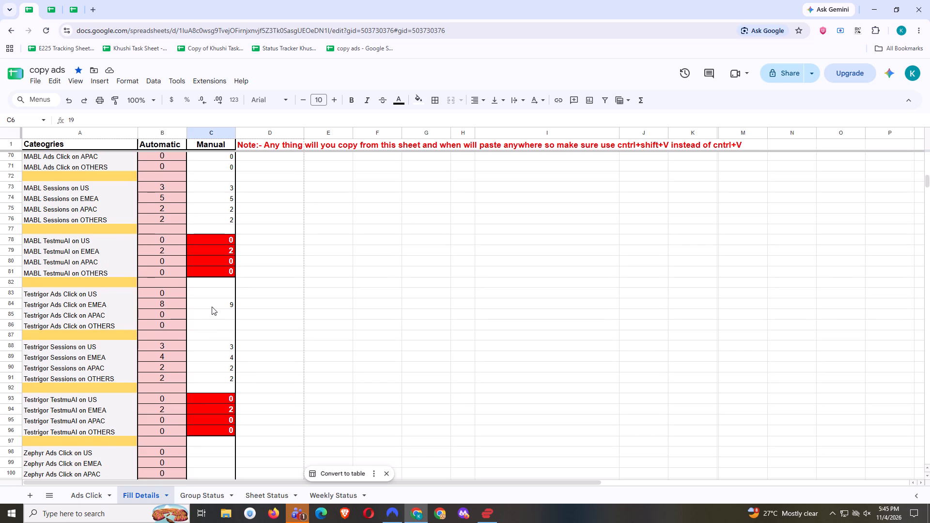
click(212, 307)
text(10)
key(Return)
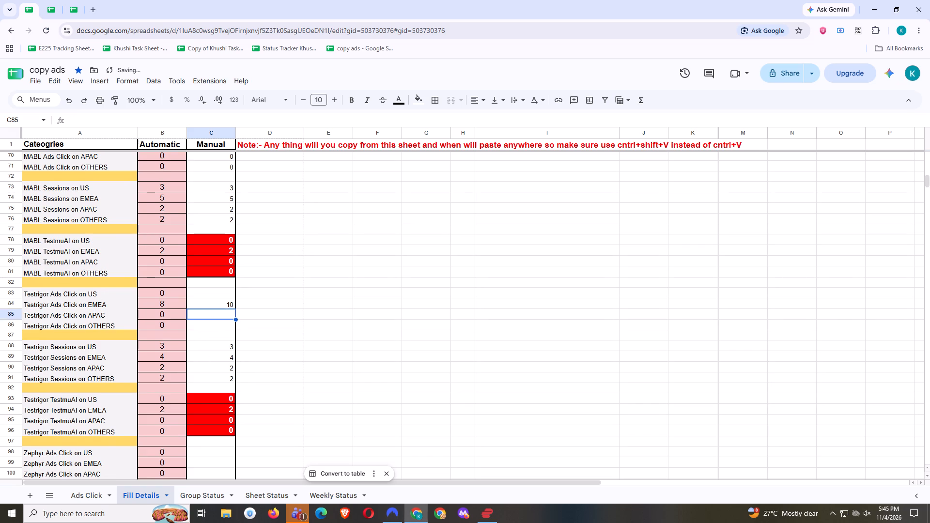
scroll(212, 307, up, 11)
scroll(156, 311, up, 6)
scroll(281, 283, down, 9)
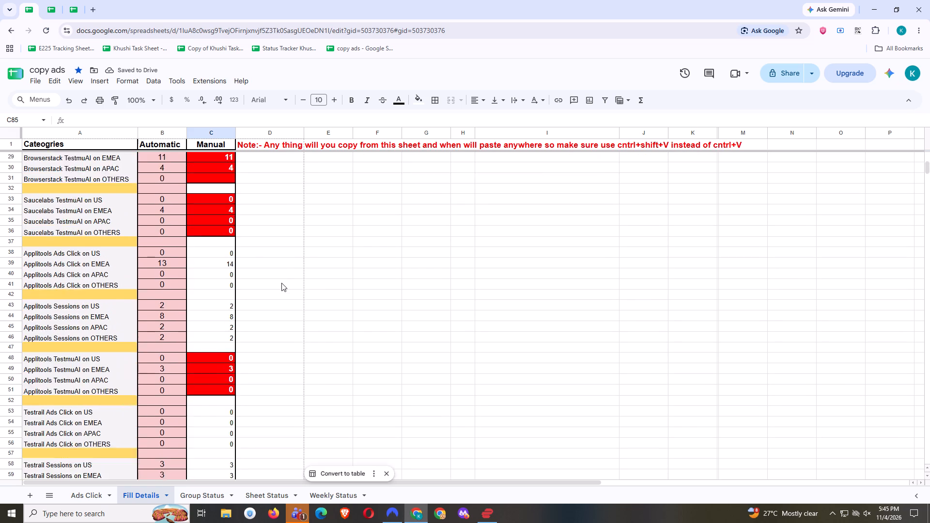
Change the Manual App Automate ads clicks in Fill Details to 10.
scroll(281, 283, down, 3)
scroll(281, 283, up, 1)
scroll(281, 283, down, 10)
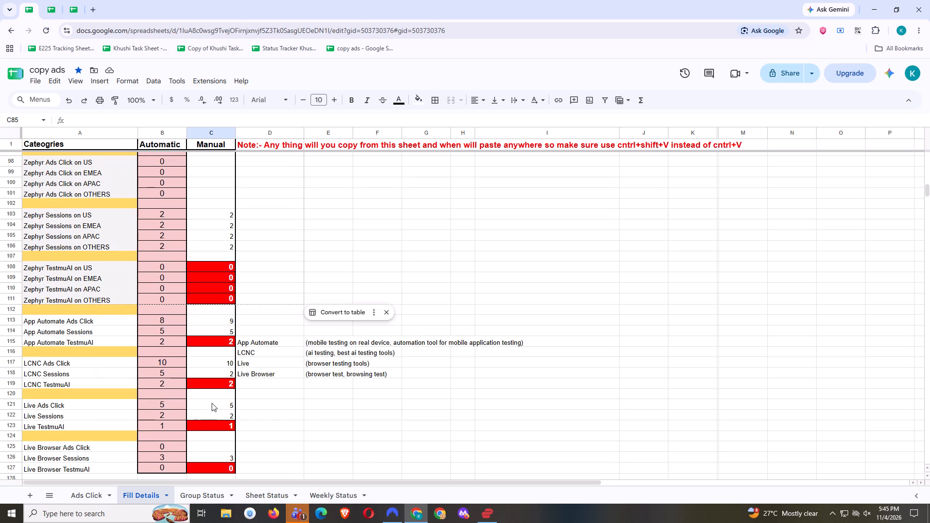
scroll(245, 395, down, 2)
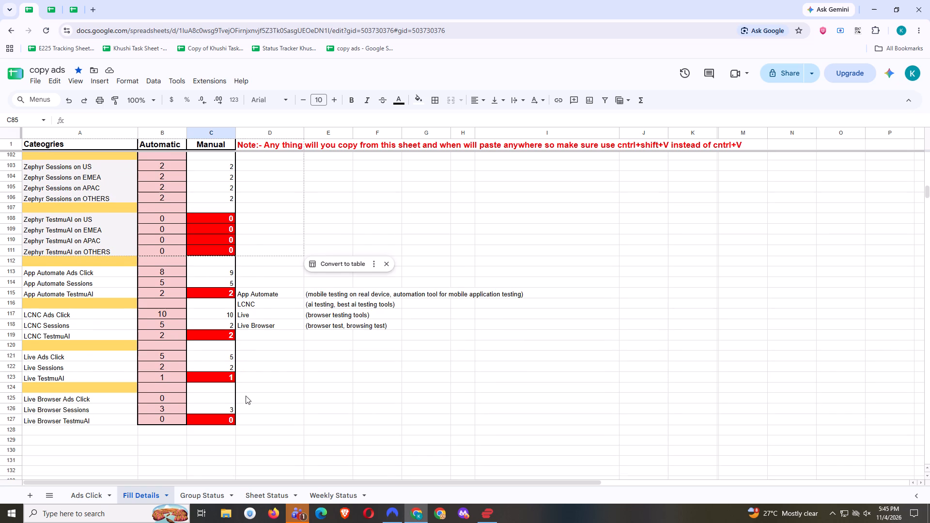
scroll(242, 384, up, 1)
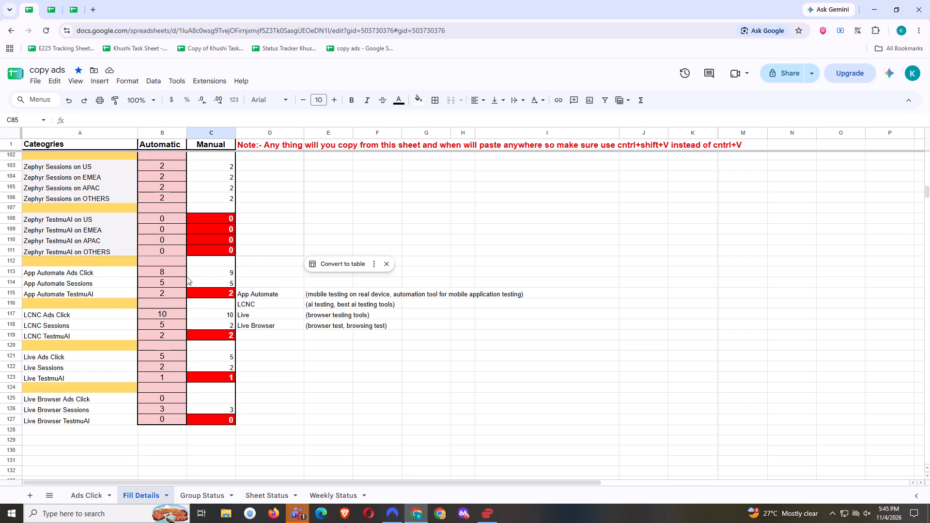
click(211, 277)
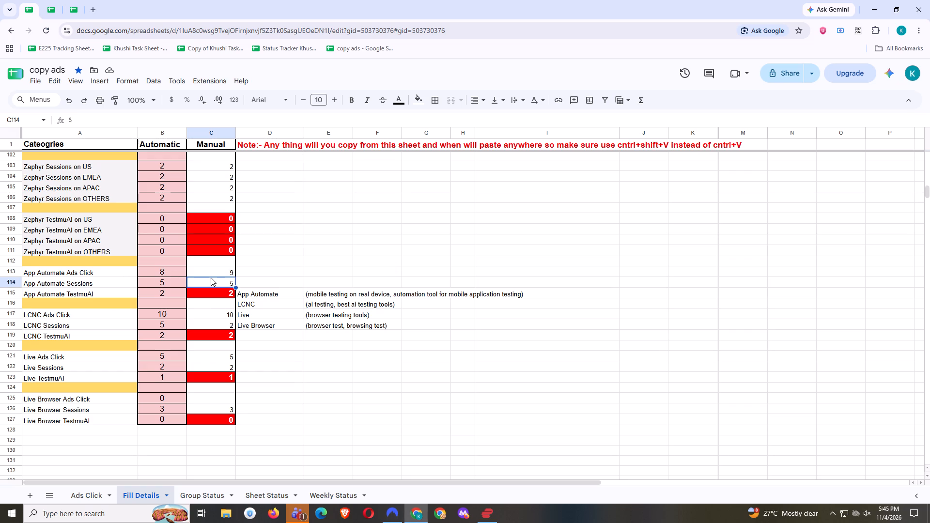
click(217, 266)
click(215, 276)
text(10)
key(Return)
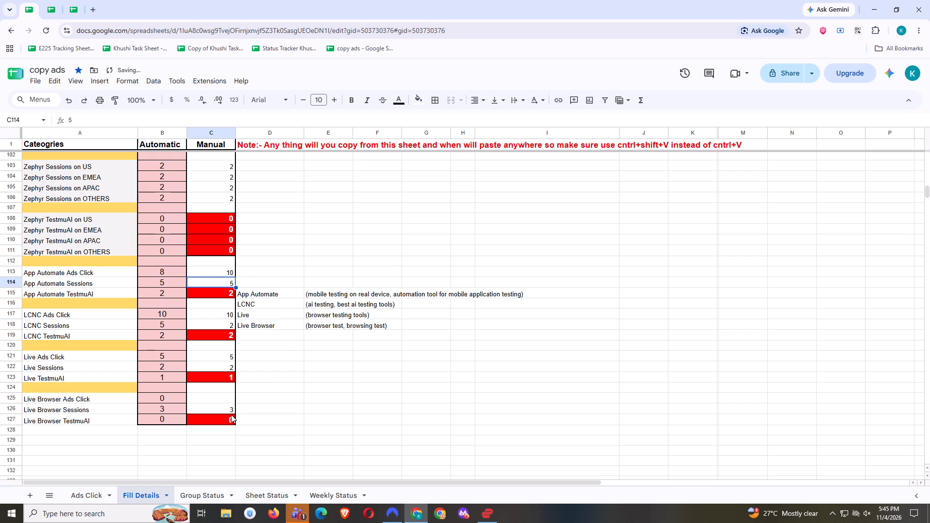
Set the Manual App Automate ads clicks to 11.
click(216, 267)
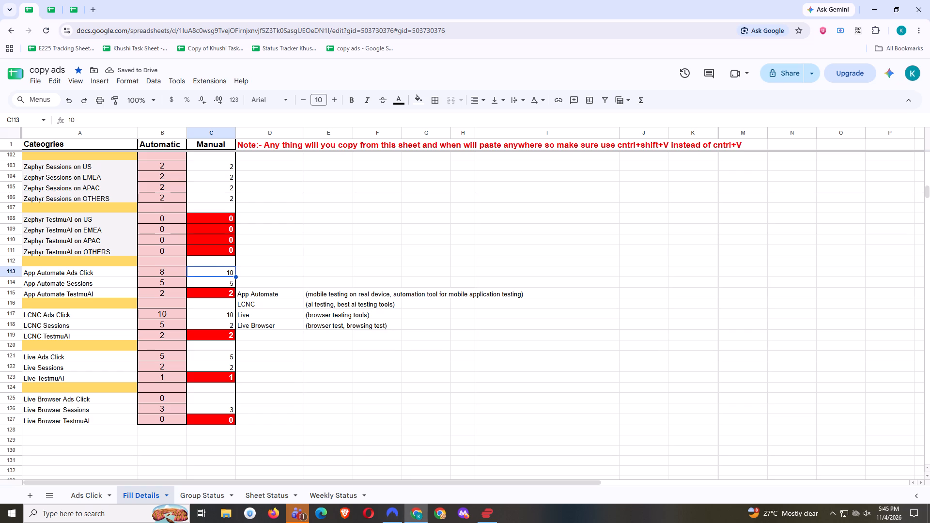
key(1)
key(1)
click(256, 267)
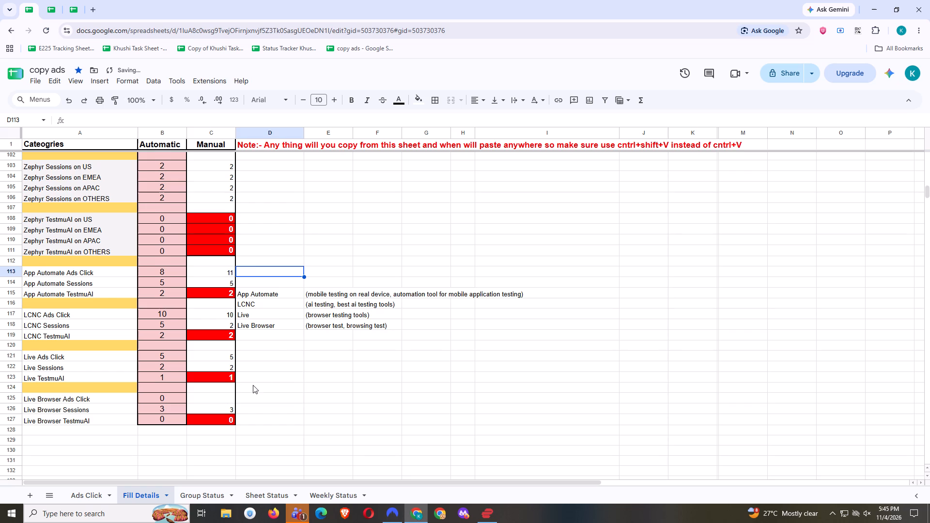
Change the Manual Applitools ads clicks for EMEA in Fill Details to 15.
scroll(253, 381, up, 4)
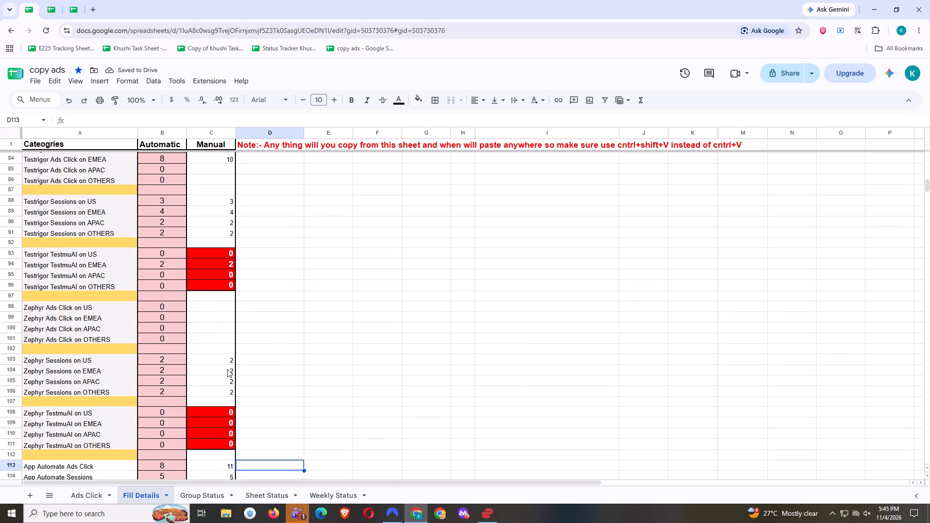
scroll(232, 295, up, 2)
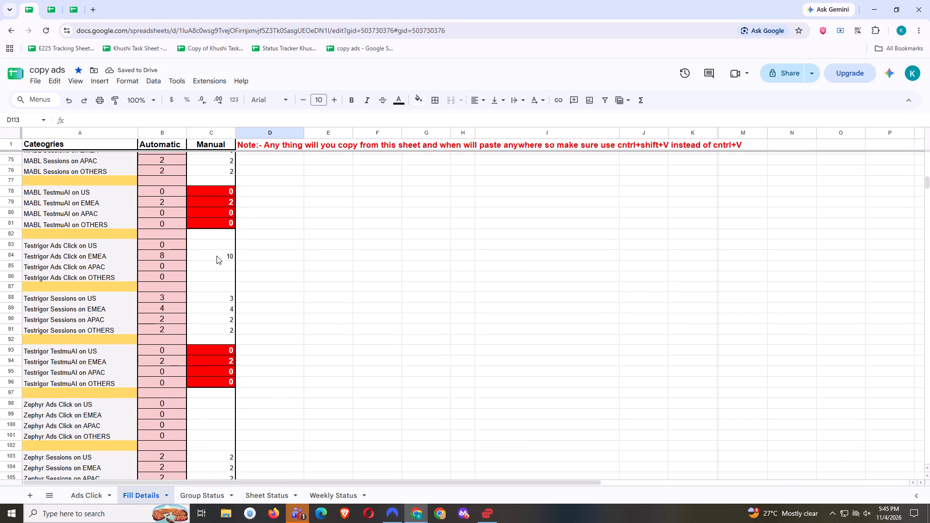
scroll(217, 256, up, 2)
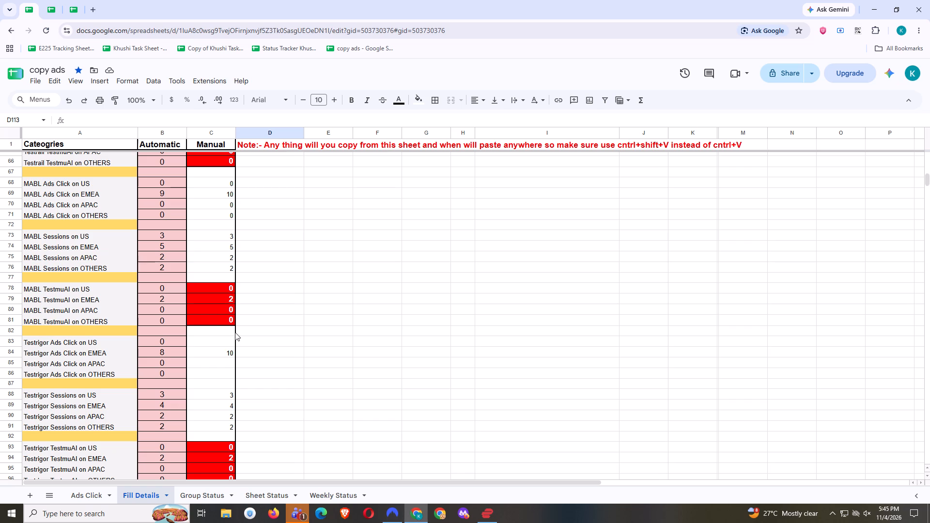
scroll(225, 351, up, 1)
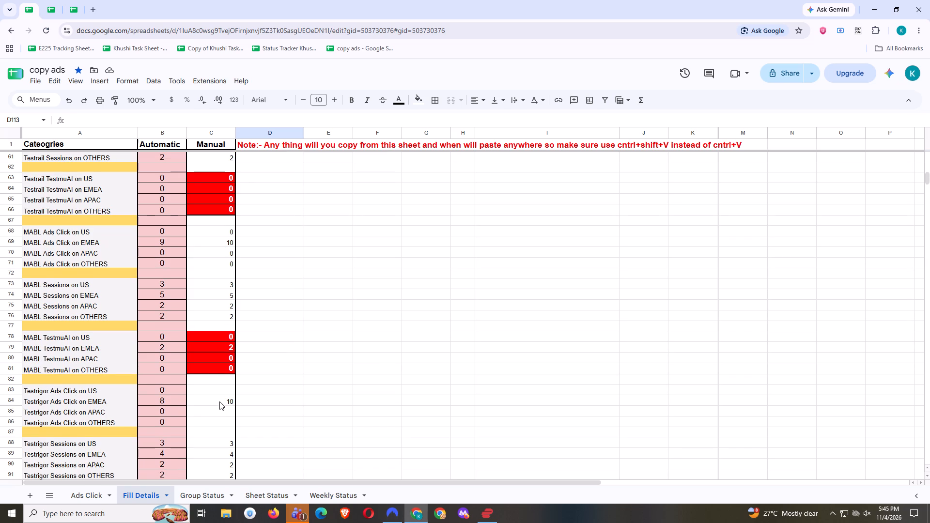
scroll(224, 393, up, 1)
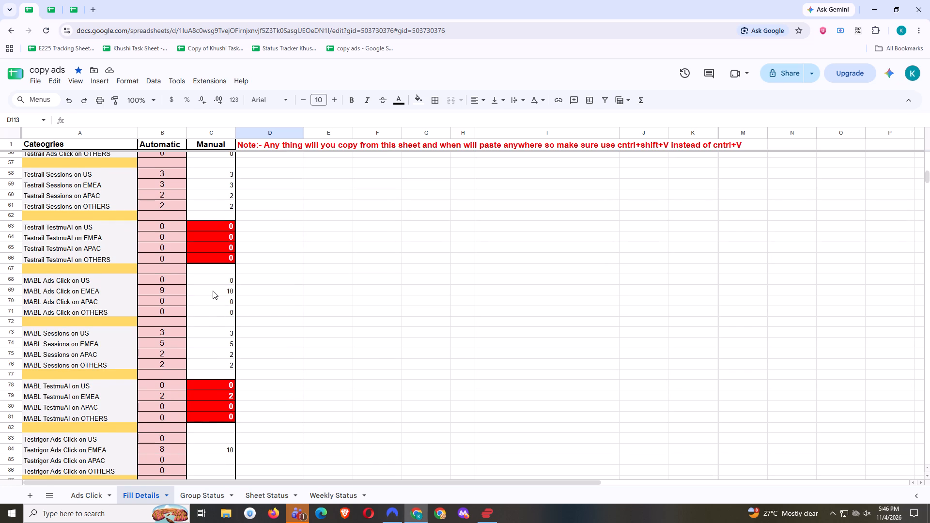
scroll(213, 291, up, 6)
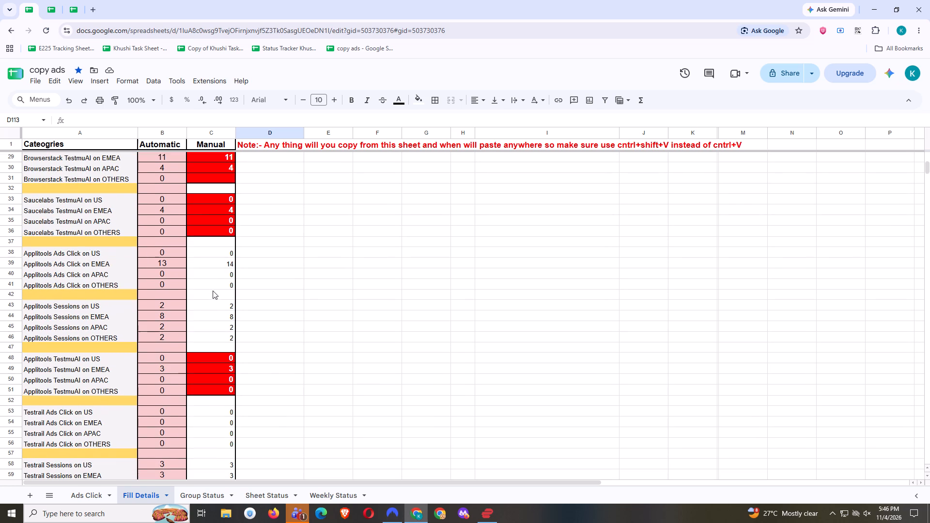
scroll(215, 259, up, 3)
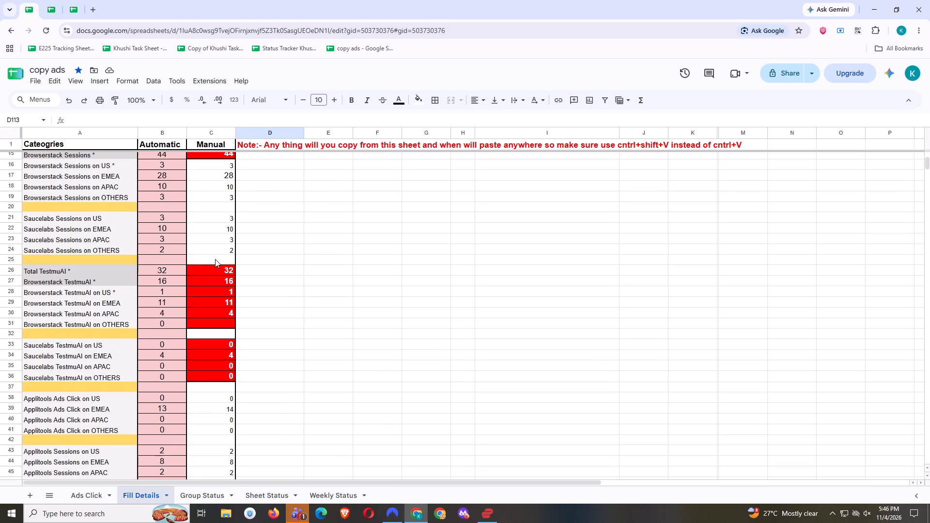
click(219, 407)
key(1)
key(5)
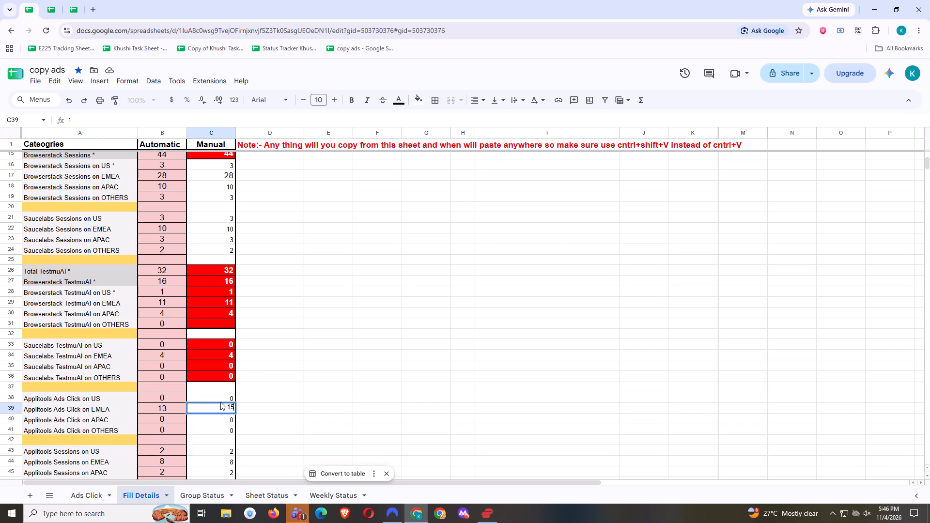
click(263, 402)
Change the Manual Saucelabs ads clicks for EMEA to 19.
scroll(263, 402, up, 4)
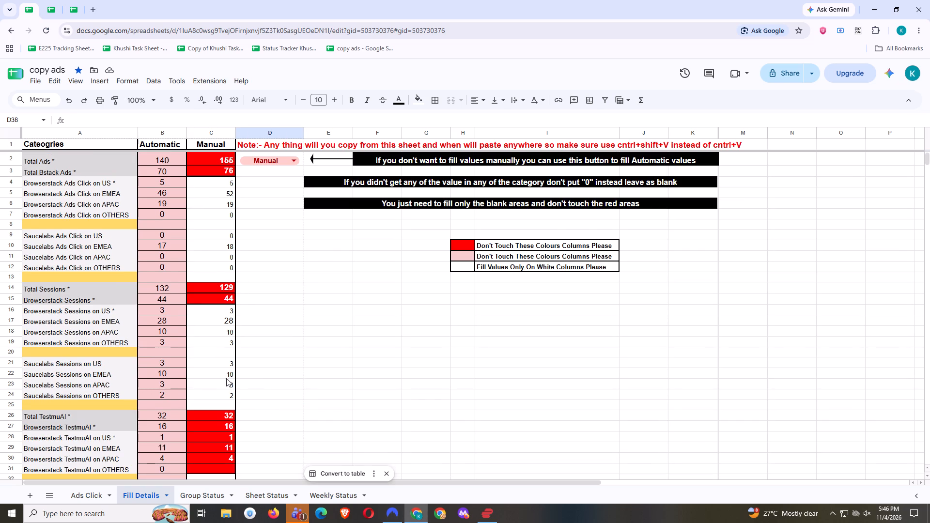
click(210, 247)
text(19)
key(Return)
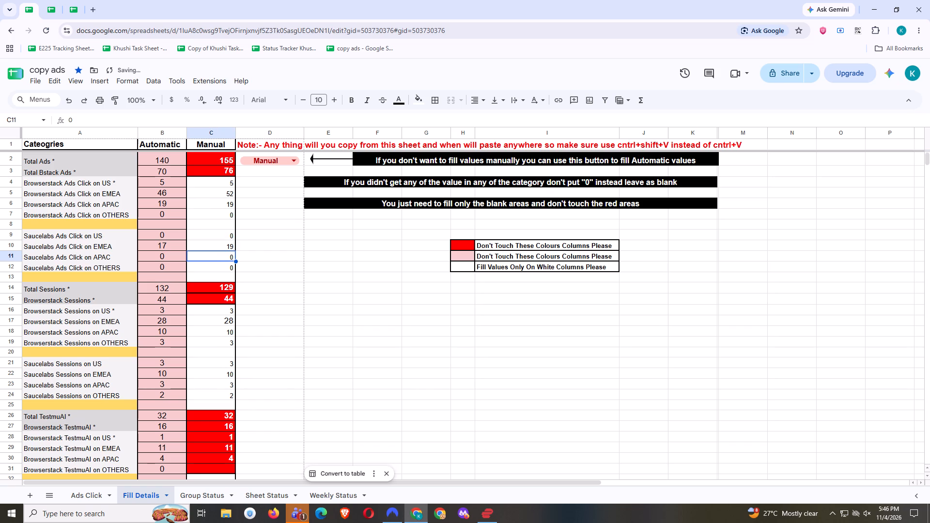
Compare the total count in Ads Click with Total Ads in Fill Details, and check the Group Status summaries.
click(75, 485)
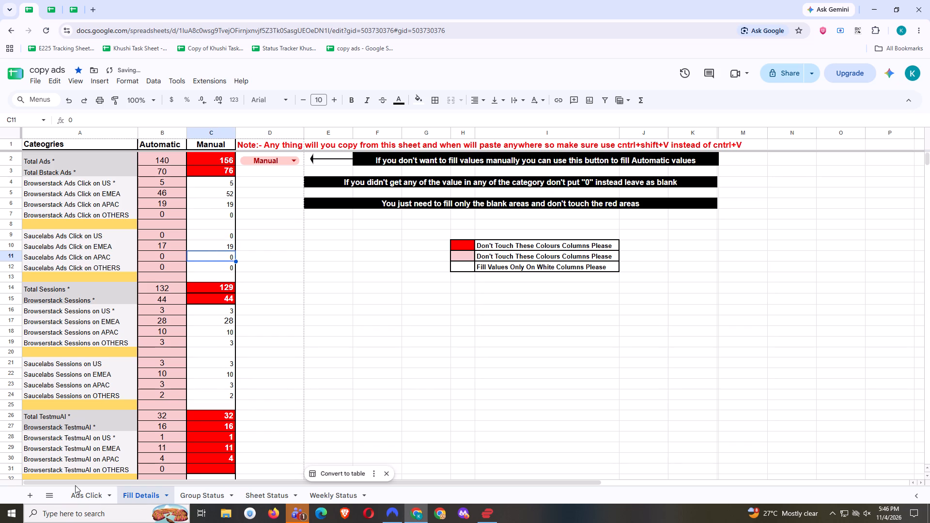
click(77, 495)
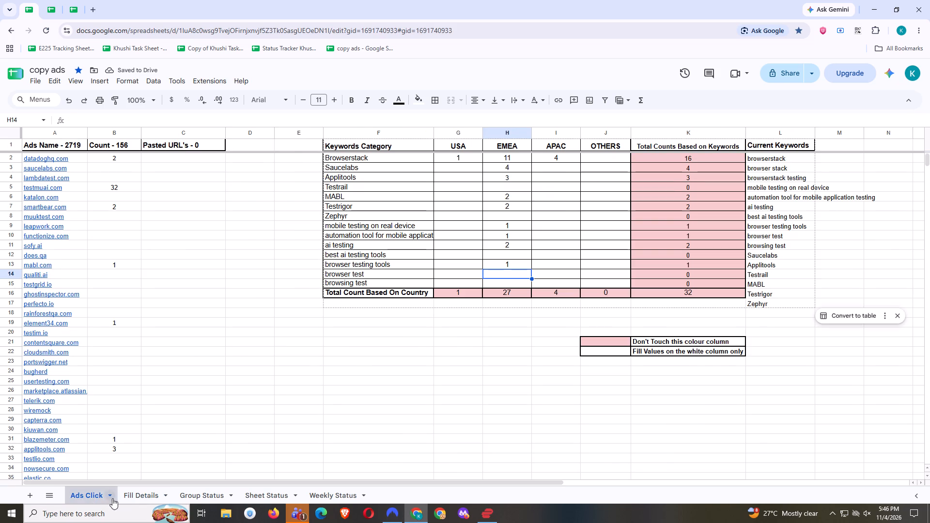
click(132, 495)
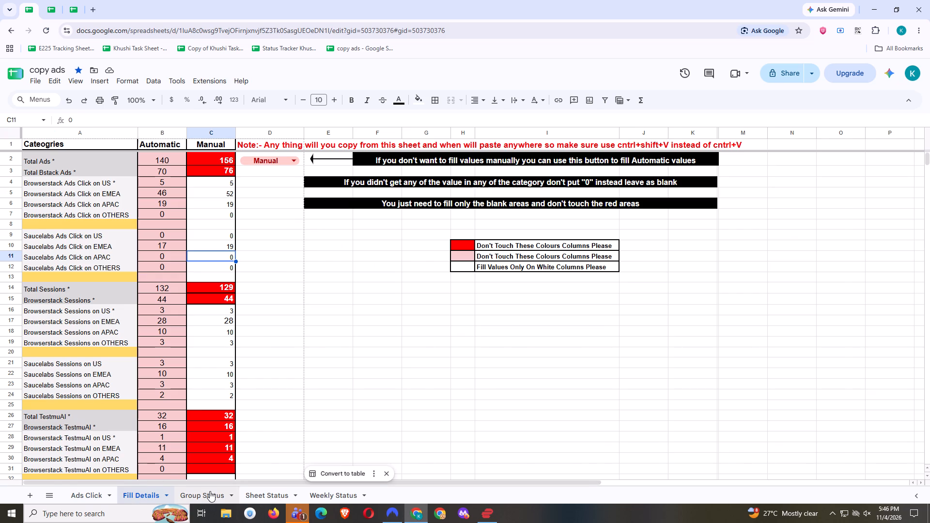
click(210, 491)
scroll(292, 260, up, 4)
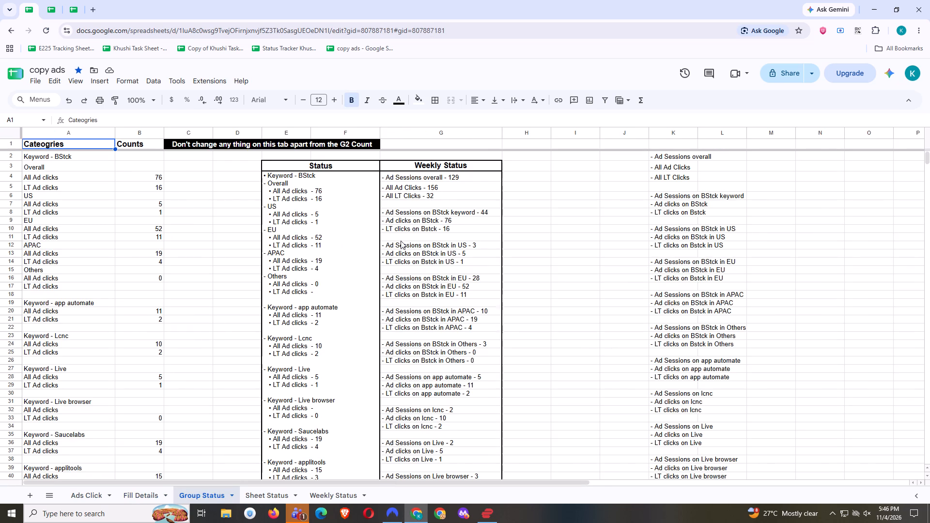
Review the Manual values in Fill Details against the Automatic ones, from Browserstack down to Live Browser.
click(136, 482)
click(133, 488)
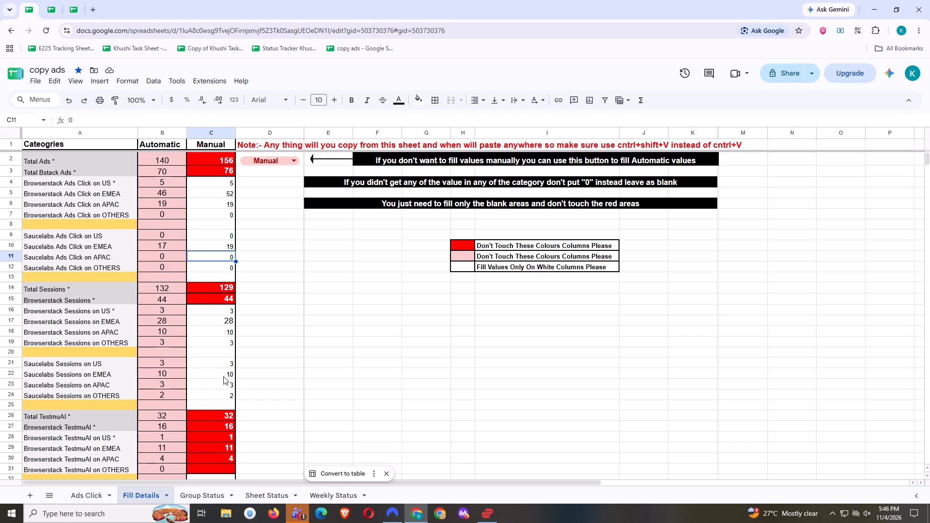
scroll(238, 393, down, 4)
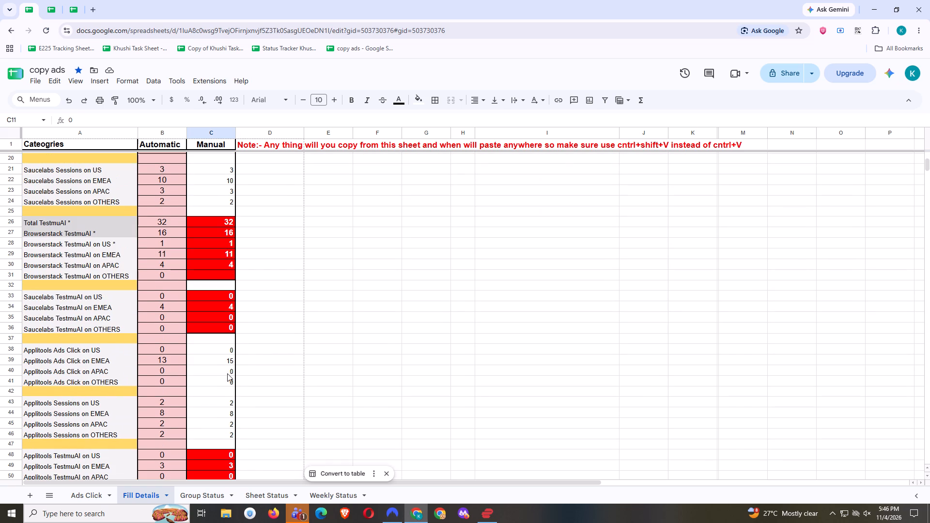
scroll(226, 364, down, 2)
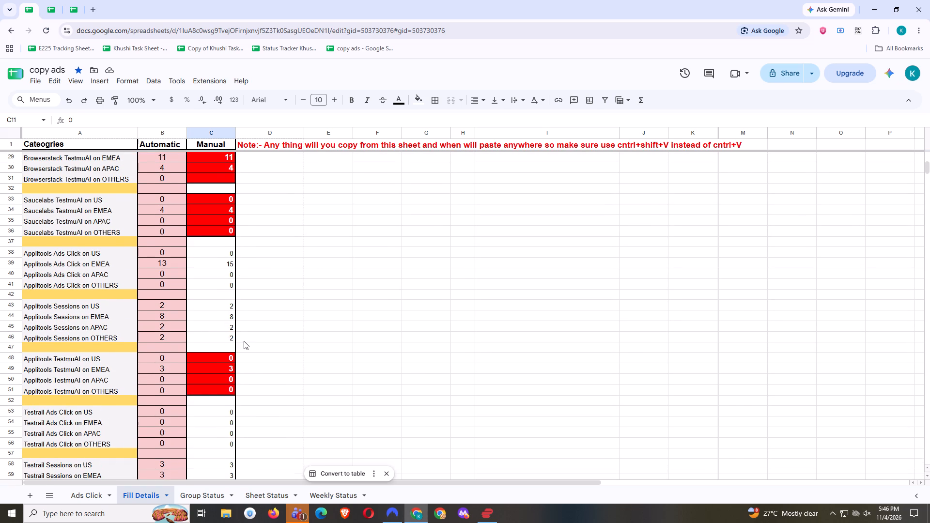
scroll(244, 341, down, 3)
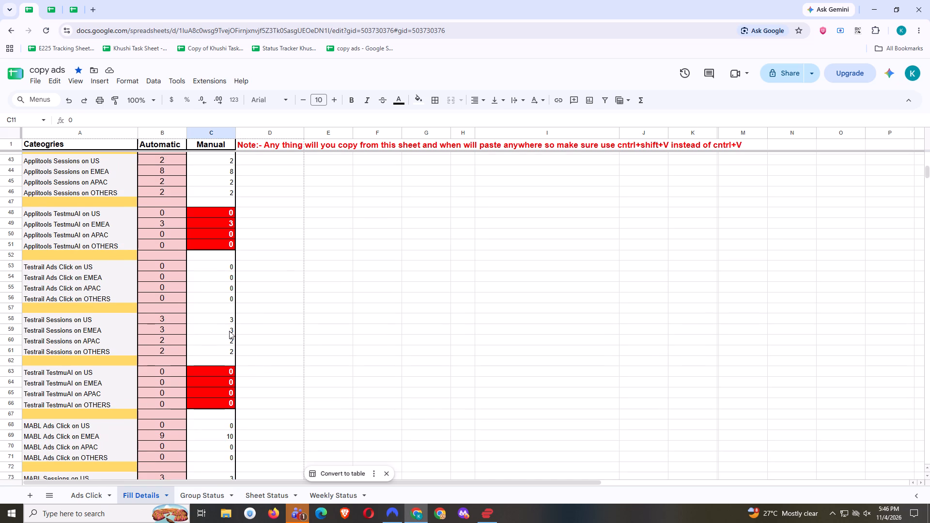
scroll(251, 360, down, 4)
scroll(226, 330, up, 1)
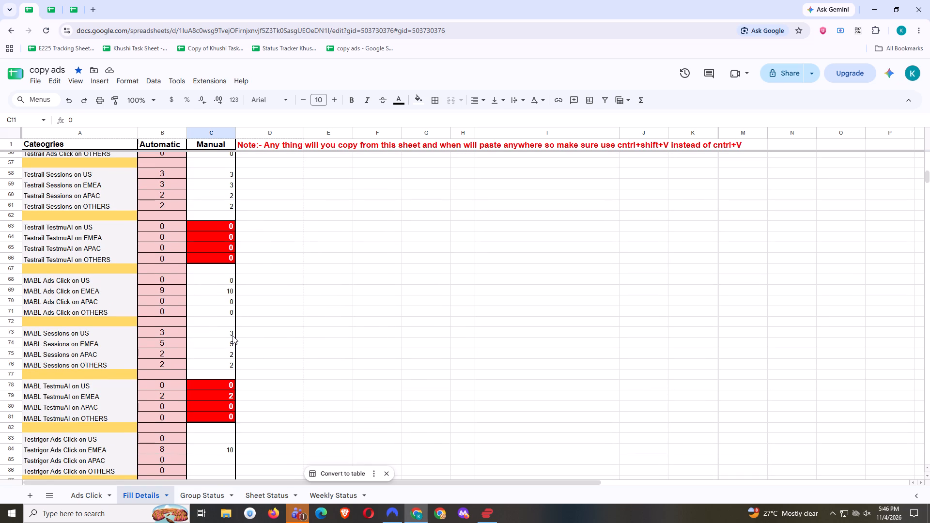
scroll(258, 364, down, 2)
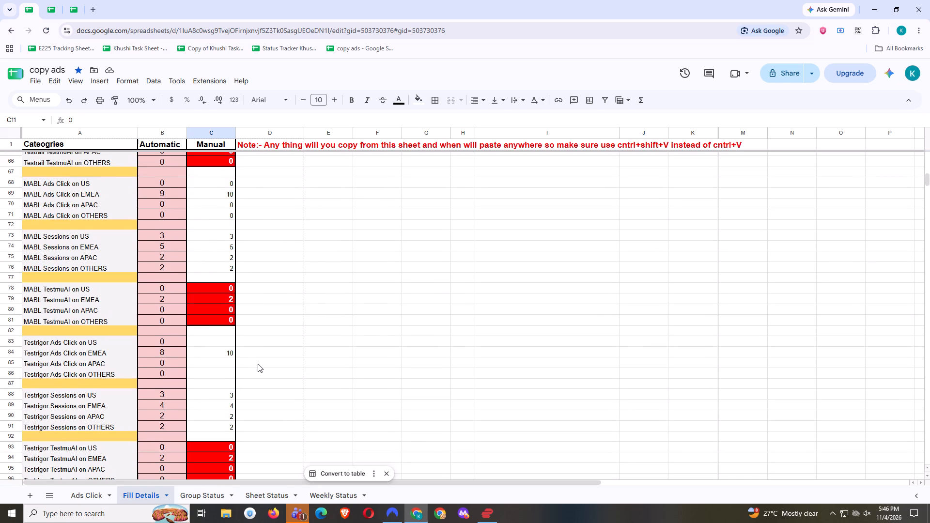
scroll(232, 357, down, 1)
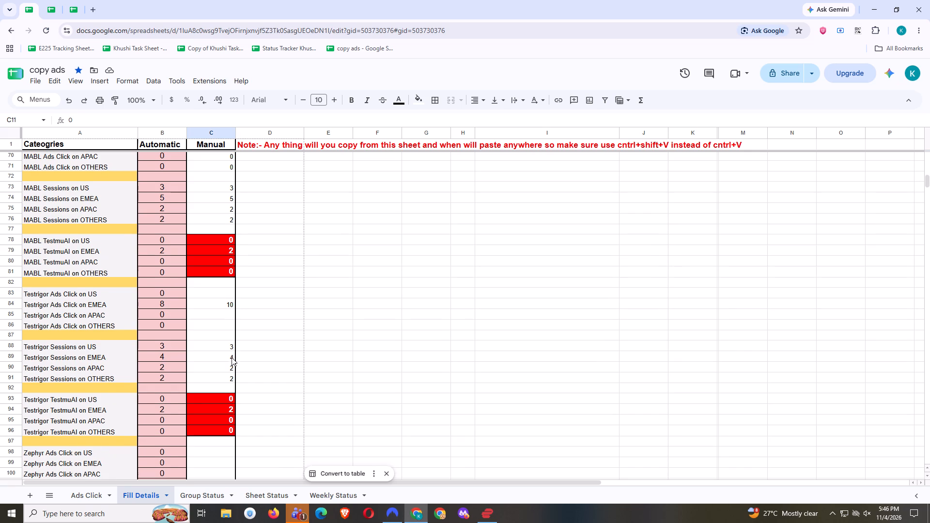
scroll(248, 371, down, 5)
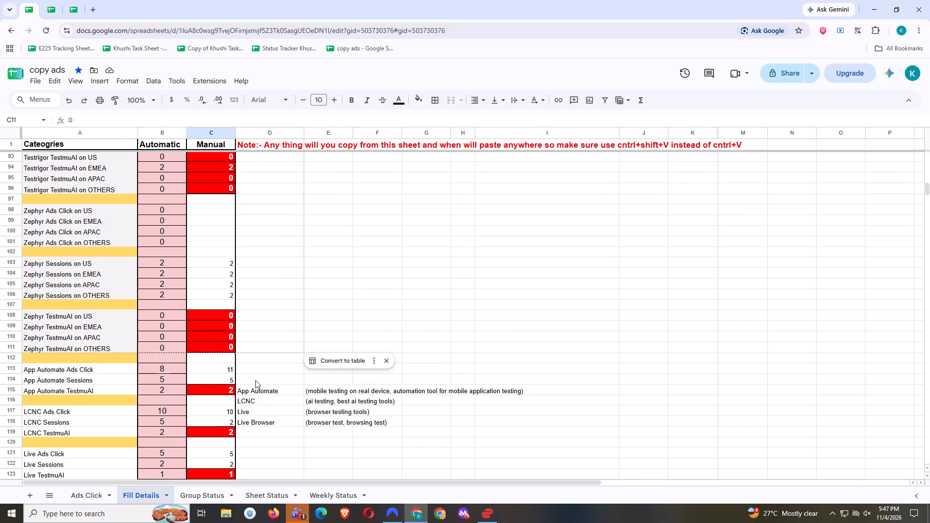
scroll(255, 380, down, 2)
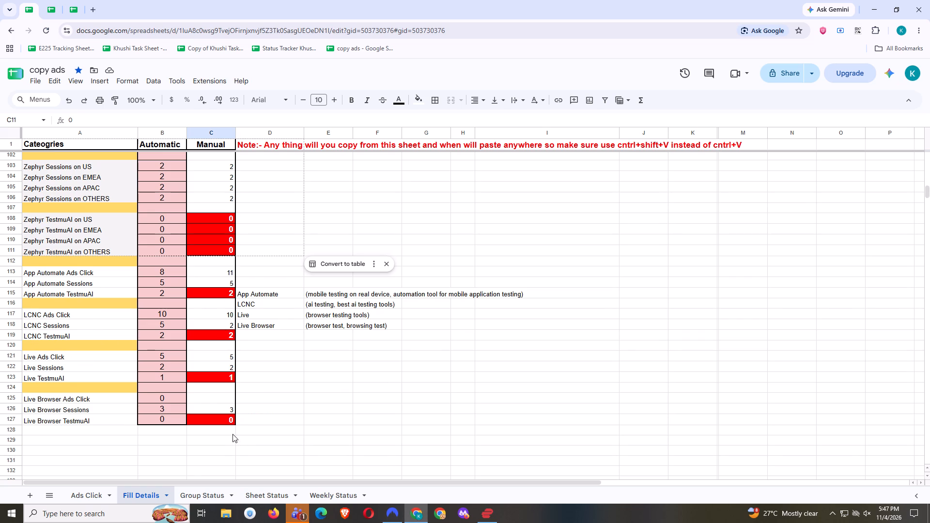
Examine the Status and Weekly Status lists in Group Status for every keyword.
click(177, 491)
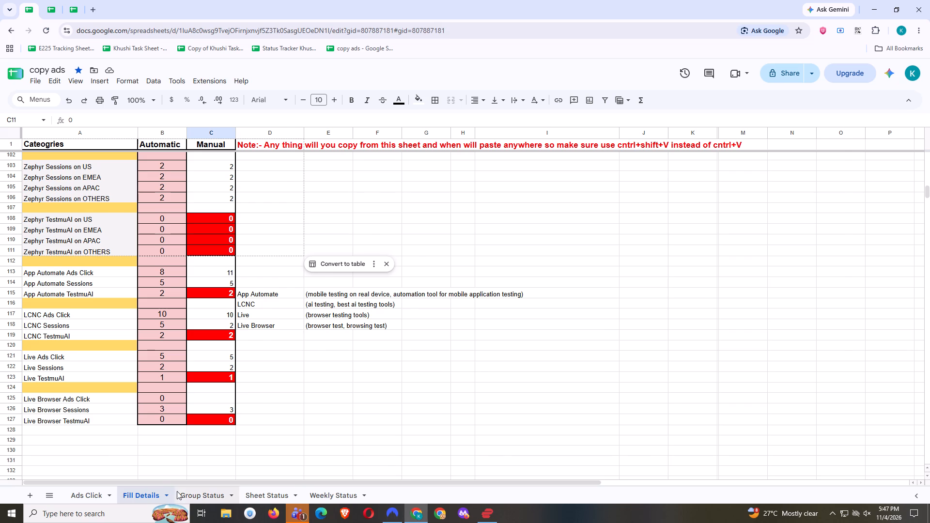
scroll(355, 399, down, 3)
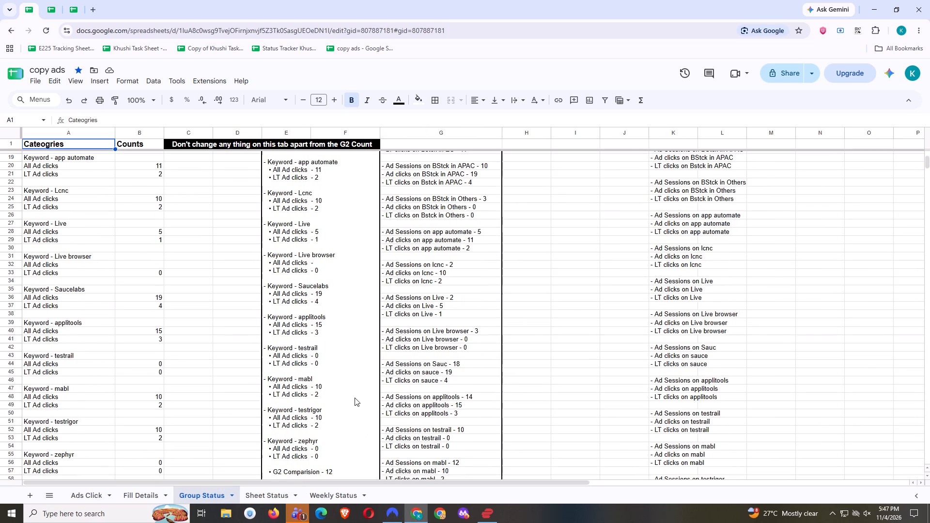
scroll(379, 395, down, 3)
scroll(427, 392, up, 5)
scroll(439, 295, up, 2)
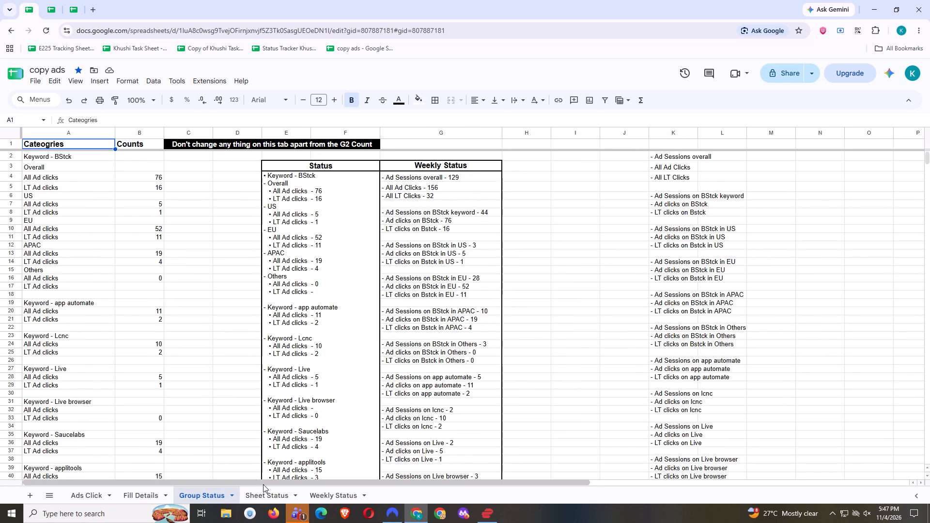
Copy the complete Counts column of Sheet Status, from Ad Sessions down to NON LT Ad Click on Live browser.
click(263, 484)
click(264, 490)
scroll(205, 202, up, 2)
click(206, 160)
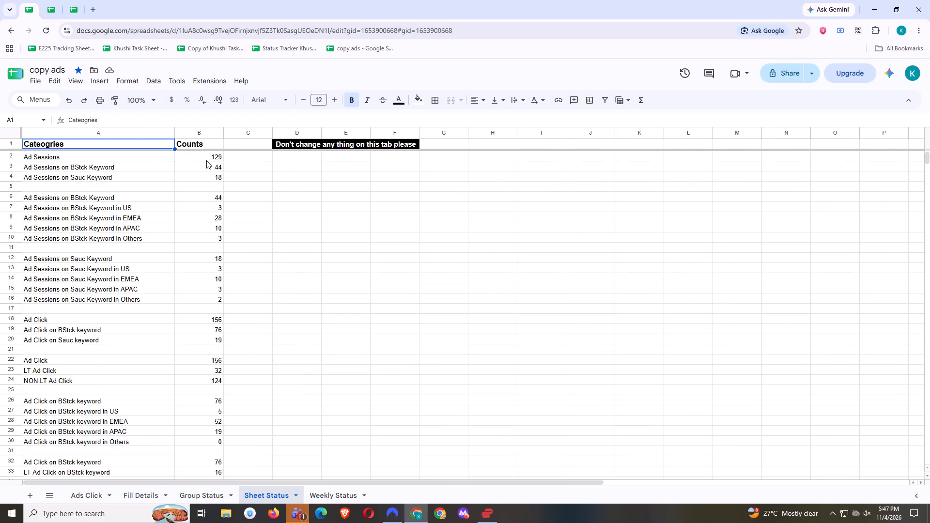
key(ctrl+shift+Down)
key(ctrl+shift+Down)
key(ctrl+shift+Down)
key(ctrl+shift+Down)
key(ctrl+shift+Down)
key(ctrl+shift+Down)
key(ctrl+shift+Down)
key(ctrl+shift+Down)
key(ctrl+shift+Down)
key(ctrl+shift+Down)
key(ctrl+shift+Down)
key(ctrl+shift+Down)
key(ctrl+shift+Down)
key(ctrl+shift+Down)
key(ctrl+shift+Down)
key(ctrl+shift+Down)
key(ctrl+shift+Down)
key(ctrl+shift+Down)
key(ctrl+shift+Down)
key(ctrl+shift+Down)
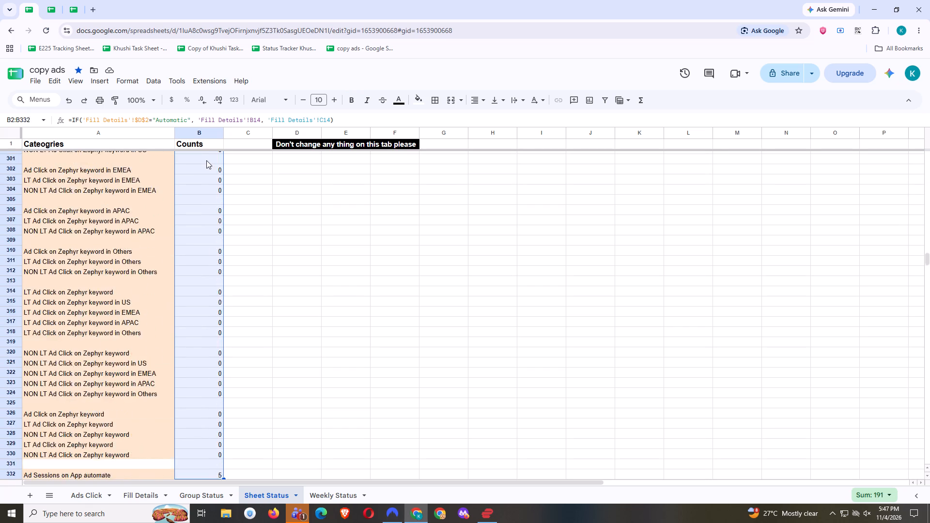
key(ctrl+shift+Up)
key(ctrl+c)
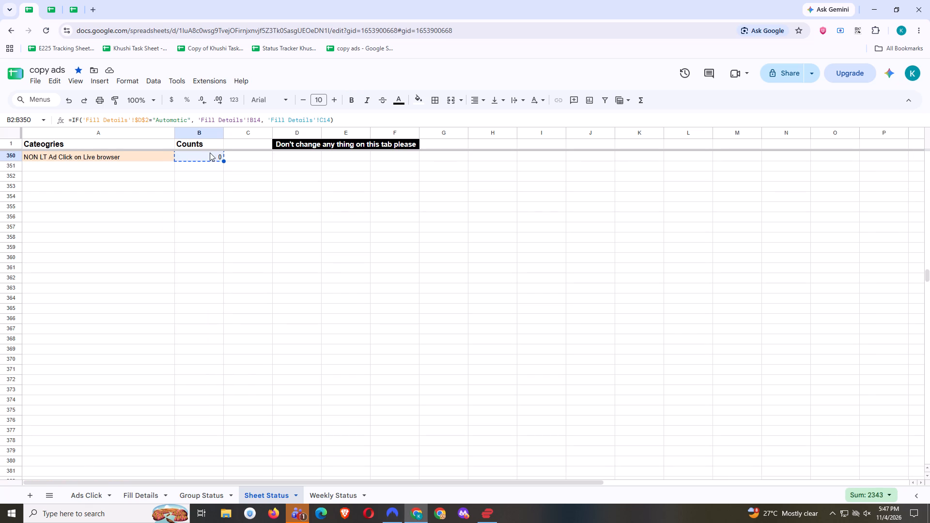
click(214, 186)
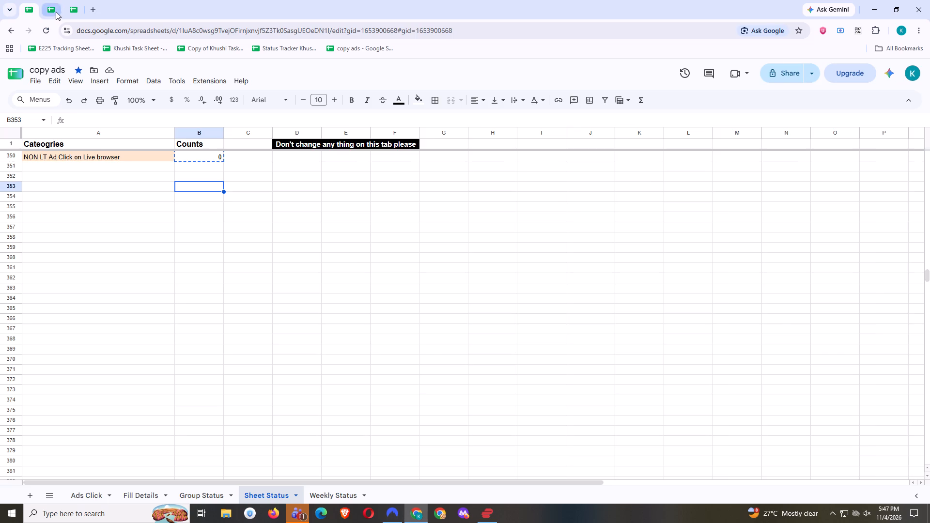
Paste the copied counts as values under 4 November 2026 in the Ads click summary of Khushi Task Sheet.
click(55, 12)
click(550, 497)
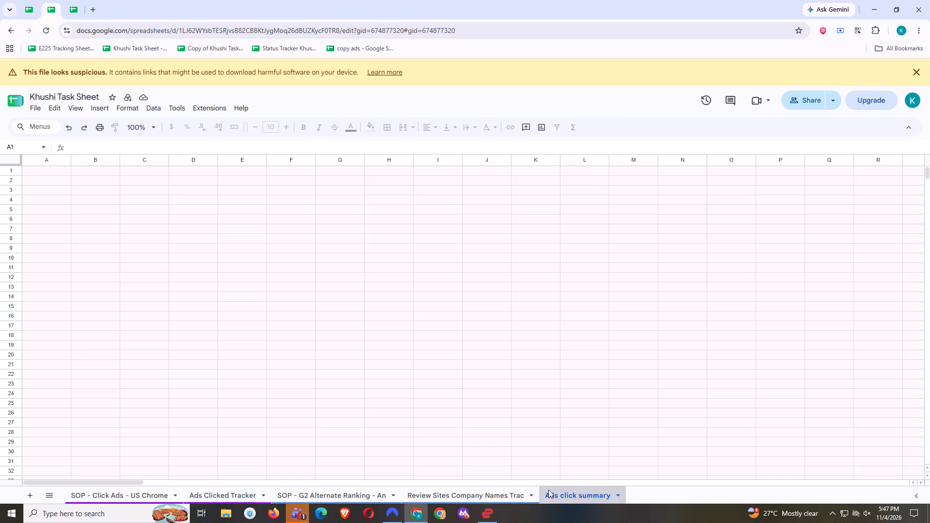
click(506, 479)
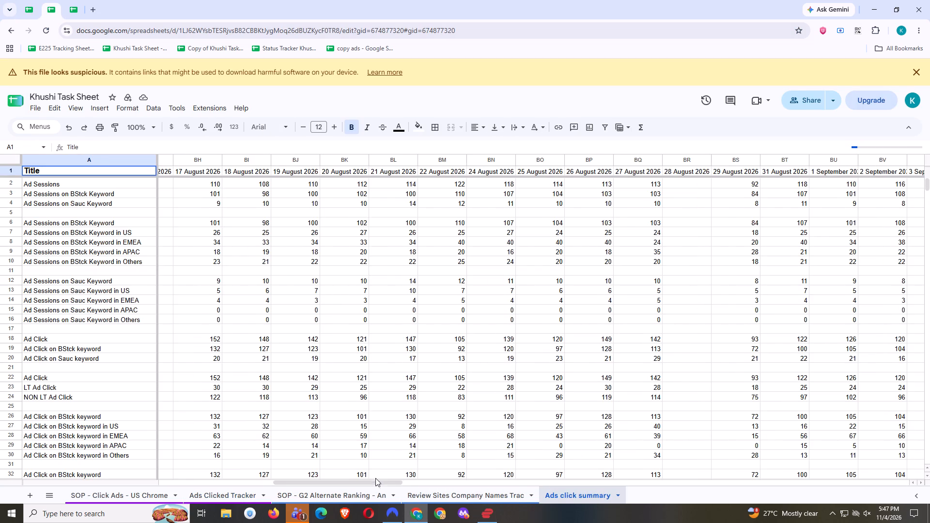
drag(376, 483, 921, 465)
click(556, 179)
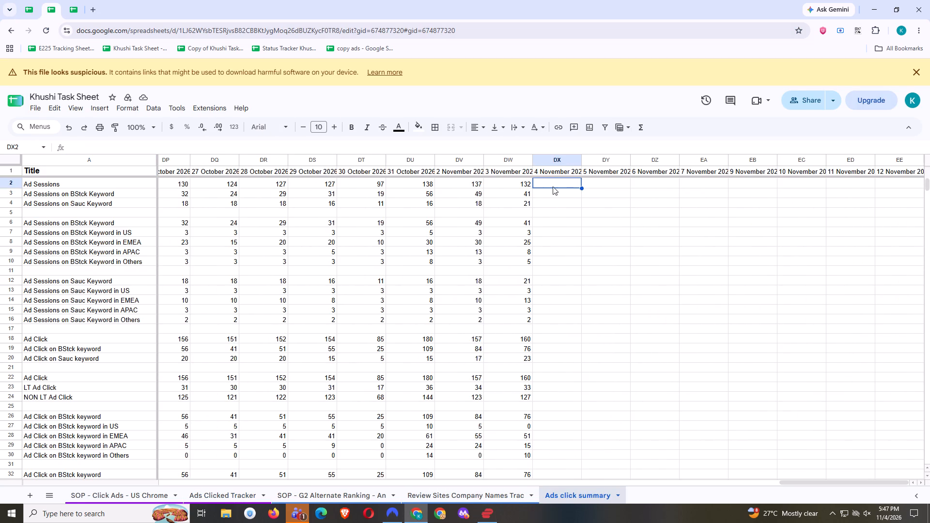
key(ctrl+shift+v)
click(607, 181)
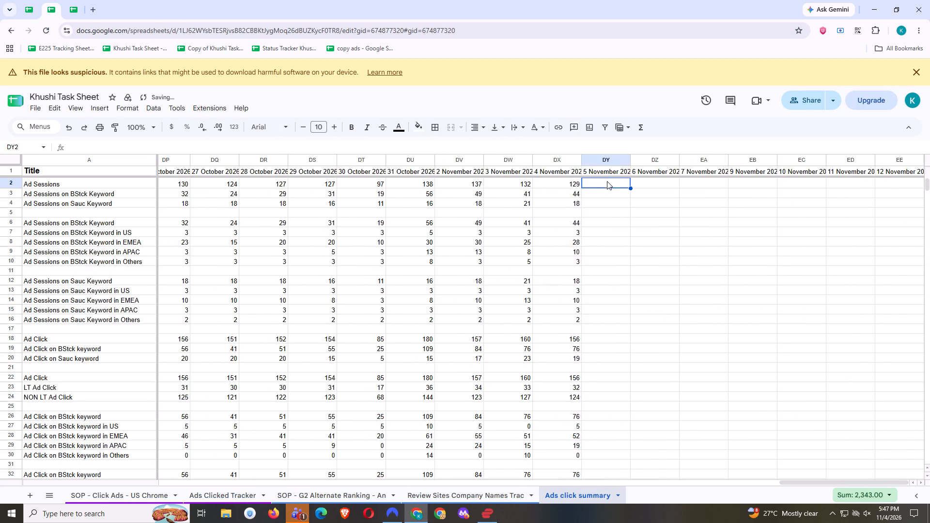
Paste the same counts as values under 4 November 2026 in the Ads click summary of Copy of Khushi Task Sheet.
click(68, 6)
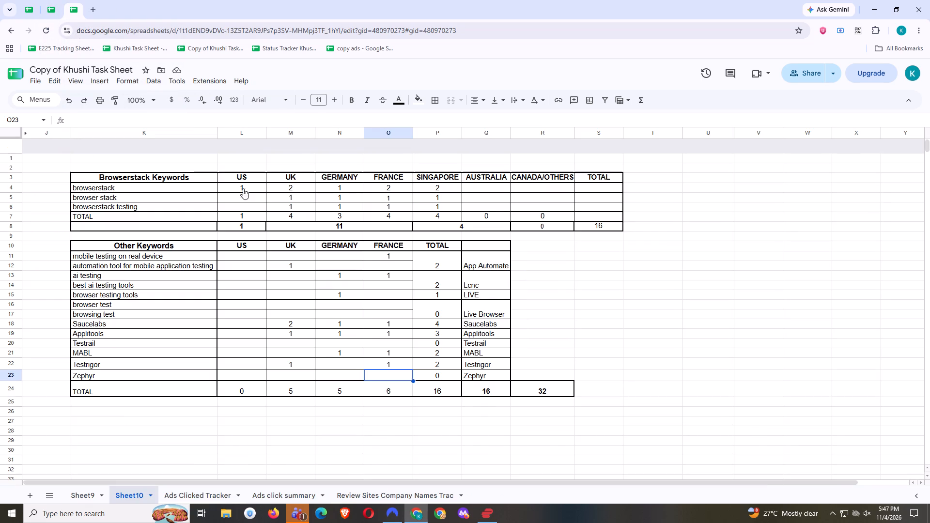
click(314, 494)
click(326, 483)
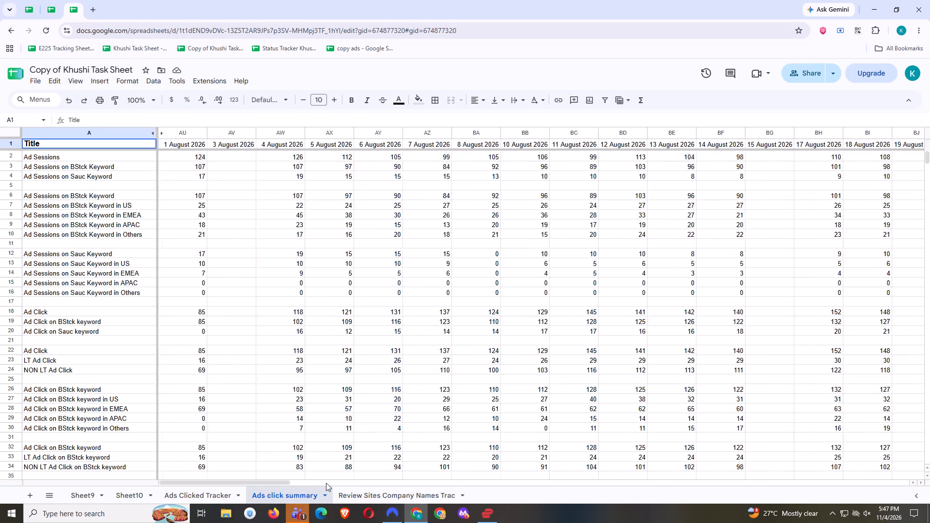
drag(299, 482, 929, 512)
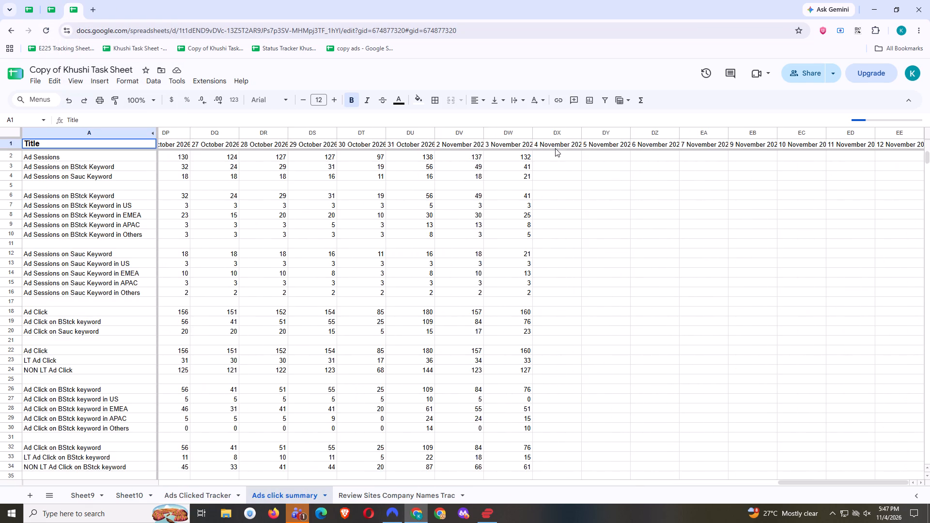
click(554, 156)
key(ctrl+shift+v)
click(612, 160)
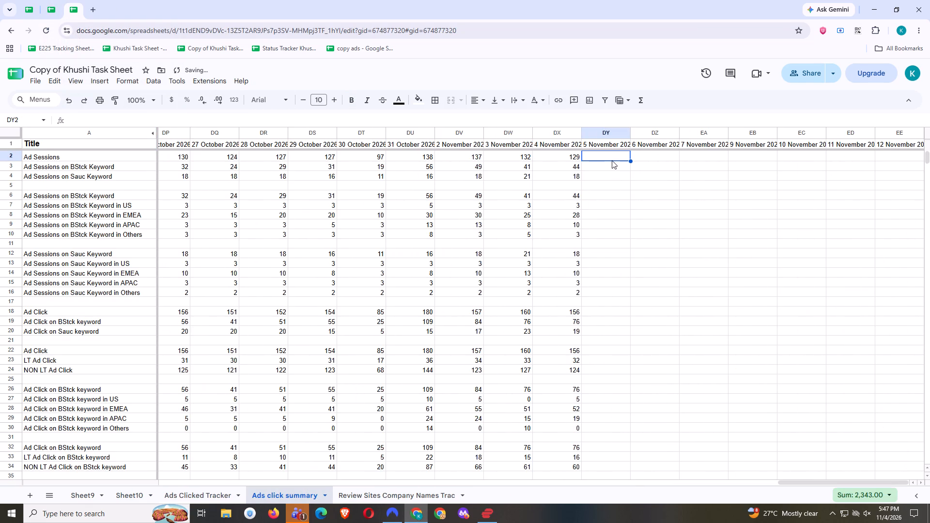
Copy the Weekly Status list, from Ad Sessions overall to G2 Comparisons, from Group Status into Weekly Status' 4-Nov-2026 column as values.
click(35, 10)
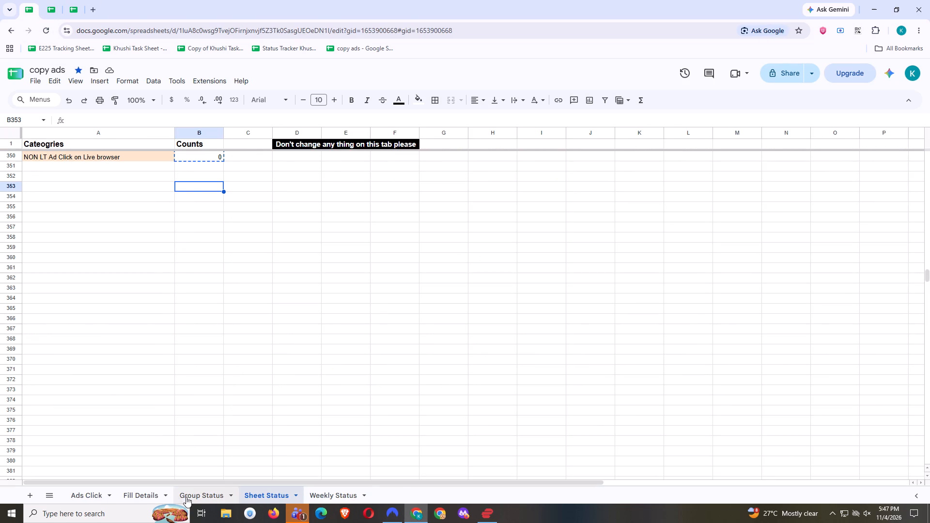
click(314, 494)
click(194, 497)
scroll(252, 305, up, 2)
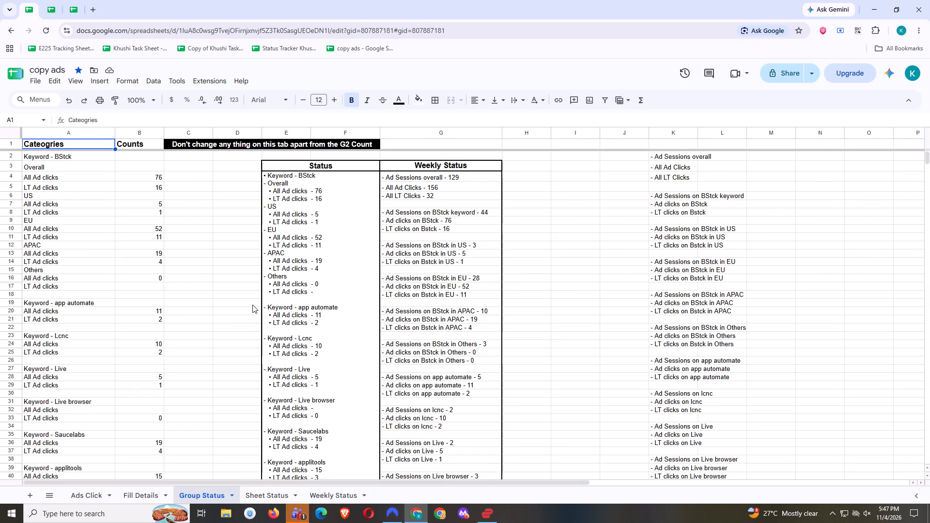
drag(427, 176, 437, 463)
scroll(432, 465, down, 6)
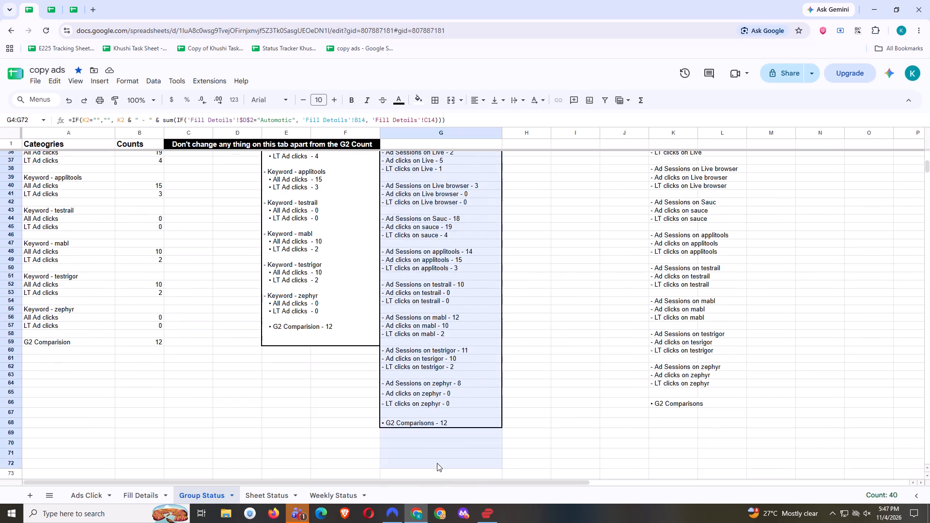
drag(437, 463, 436, 424)
key(ctrl+c)
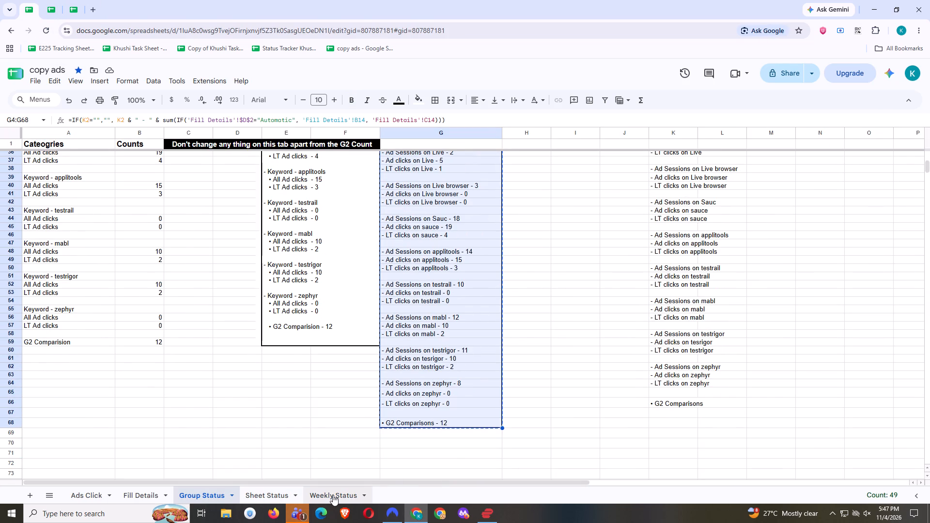
click(333, 495)
click(349, 154)
key(ctrl+shift+v)
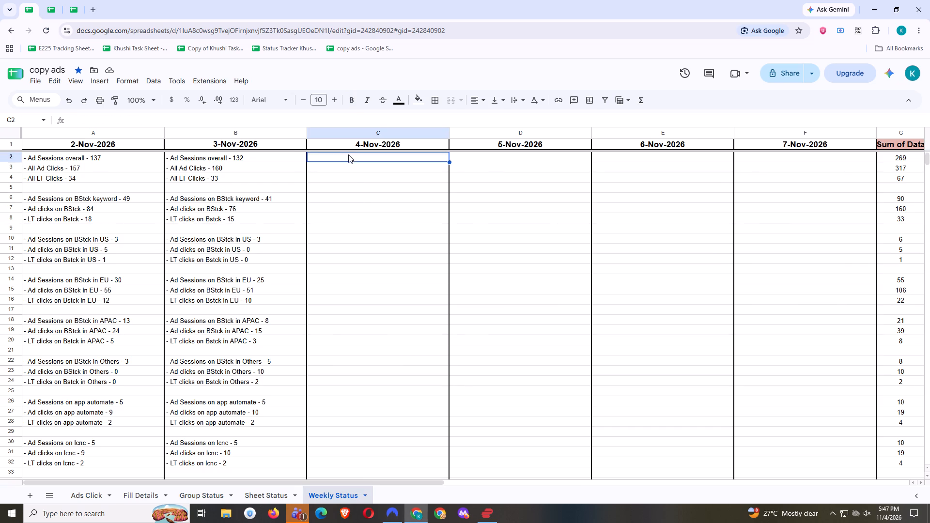
click(476, 156)
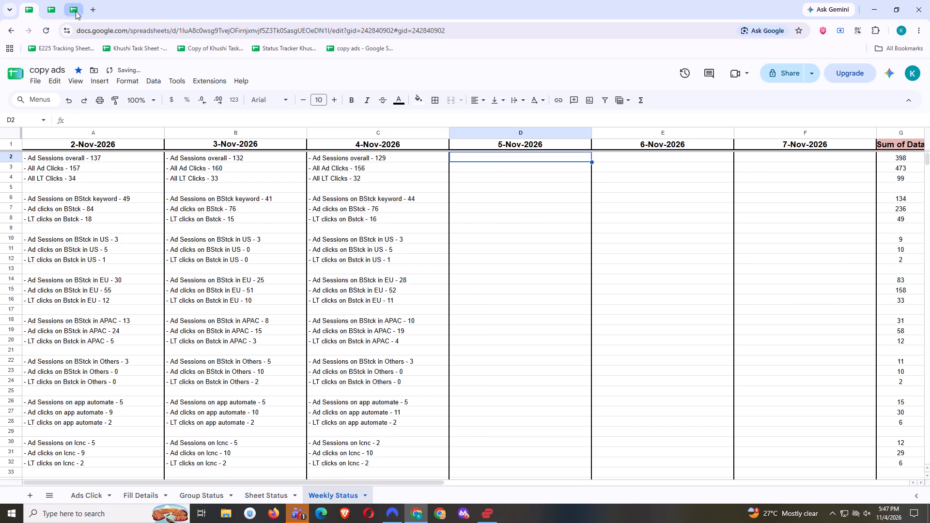
In Copy of Khushi Task Sheet's review sites tracker, copy the 4 Nov 2026 entries from Browser Name through Status 1, starting at F10048.
click(64, 6)
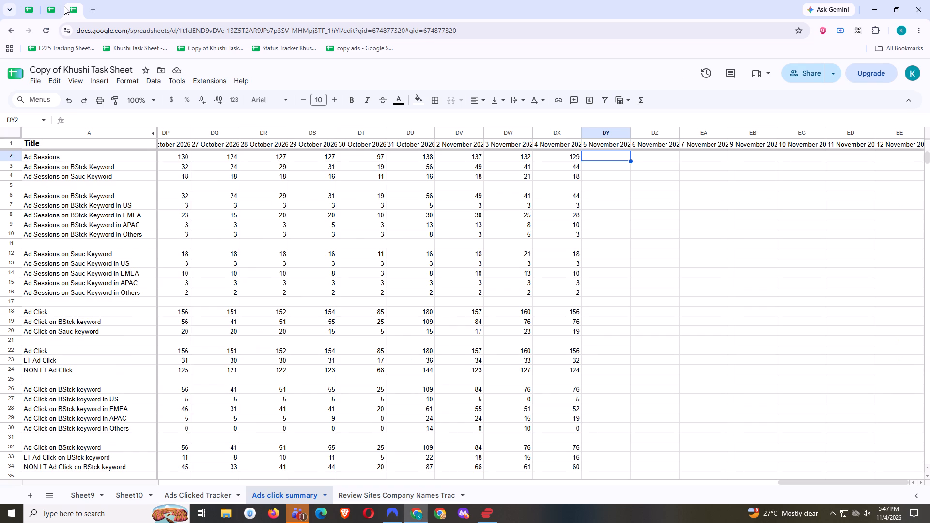
click(411, 493)
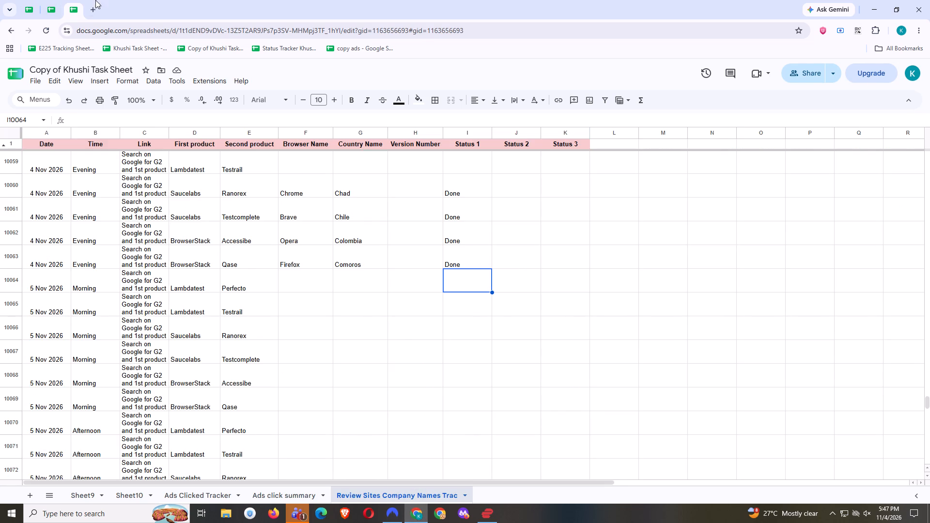
scroll(322, 371, up, 5)
scroll(325, 320, up, 1)
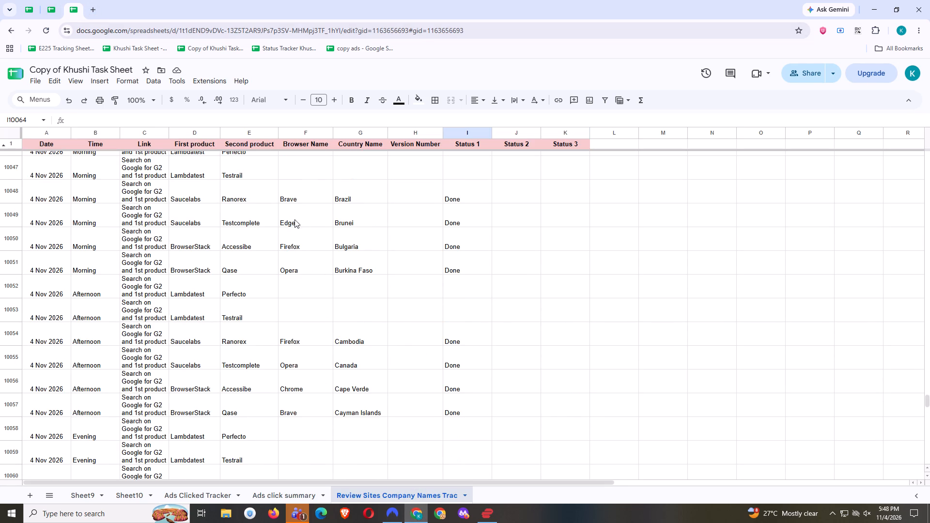
drag(284, 196, 473, 332)
scroll(499, 369, down, 5)
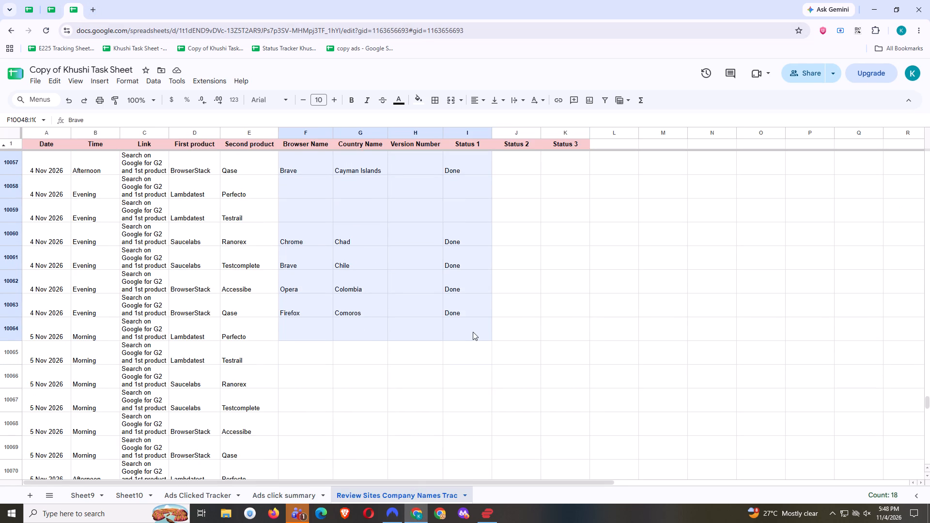
drag(473, 332, 474, 323)
key(ctrl+c)
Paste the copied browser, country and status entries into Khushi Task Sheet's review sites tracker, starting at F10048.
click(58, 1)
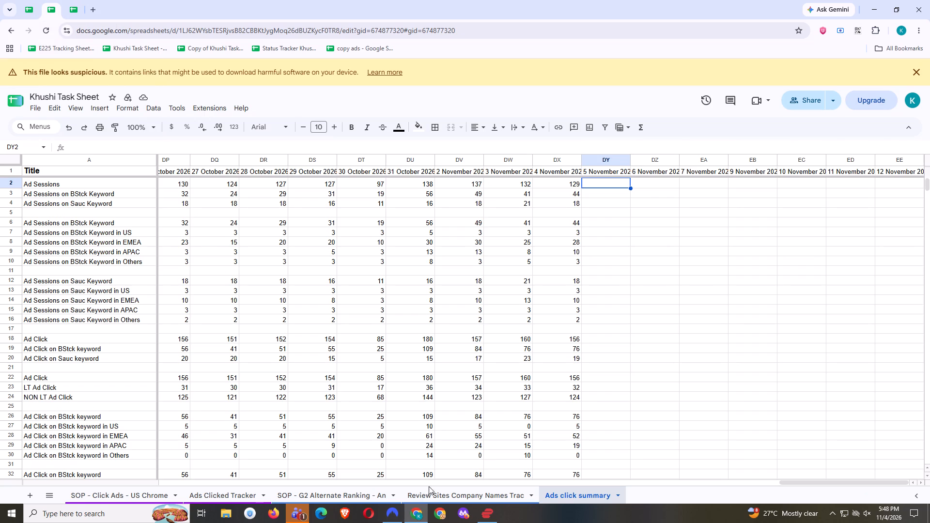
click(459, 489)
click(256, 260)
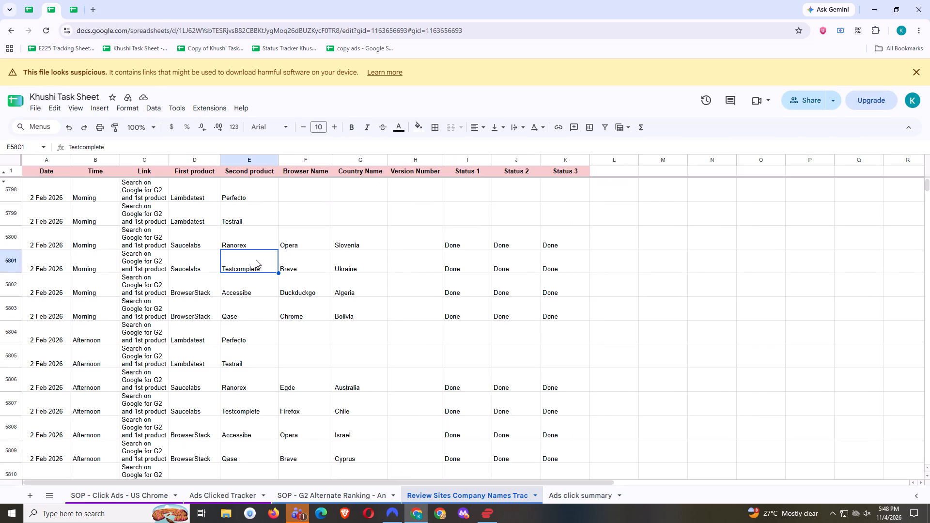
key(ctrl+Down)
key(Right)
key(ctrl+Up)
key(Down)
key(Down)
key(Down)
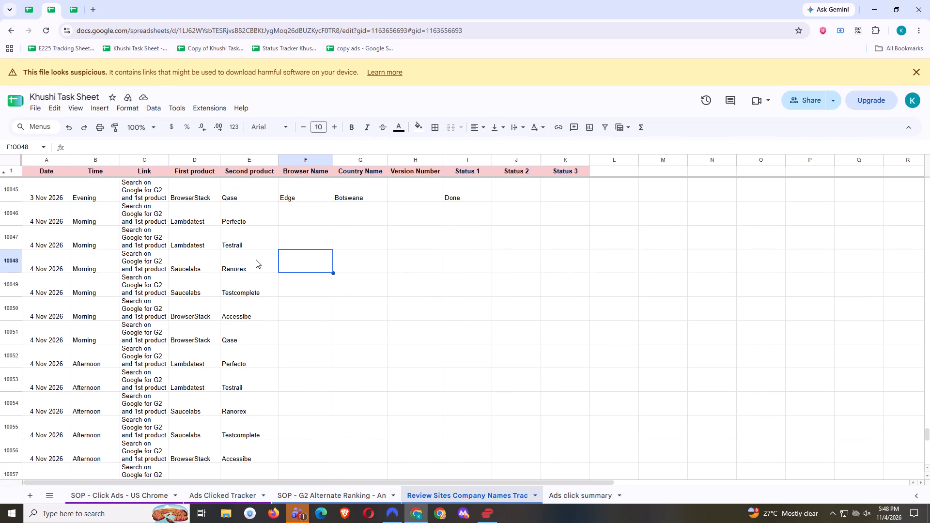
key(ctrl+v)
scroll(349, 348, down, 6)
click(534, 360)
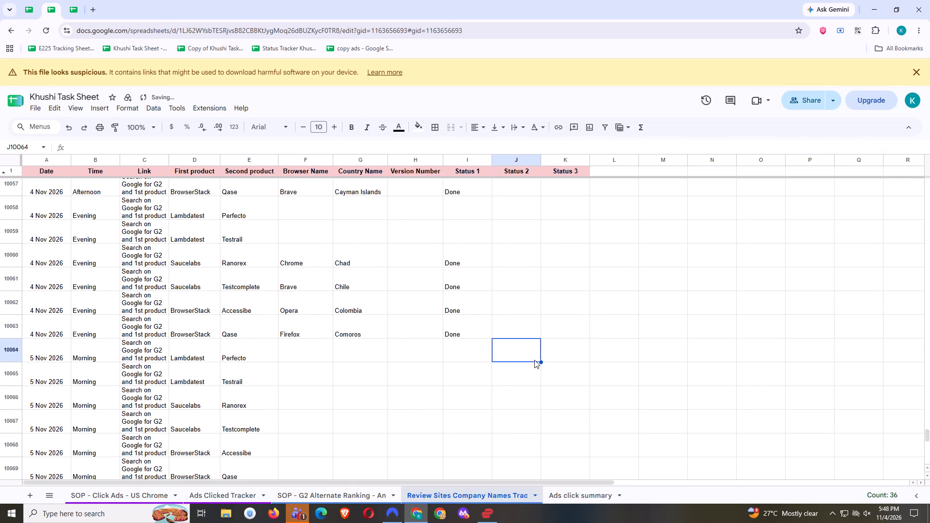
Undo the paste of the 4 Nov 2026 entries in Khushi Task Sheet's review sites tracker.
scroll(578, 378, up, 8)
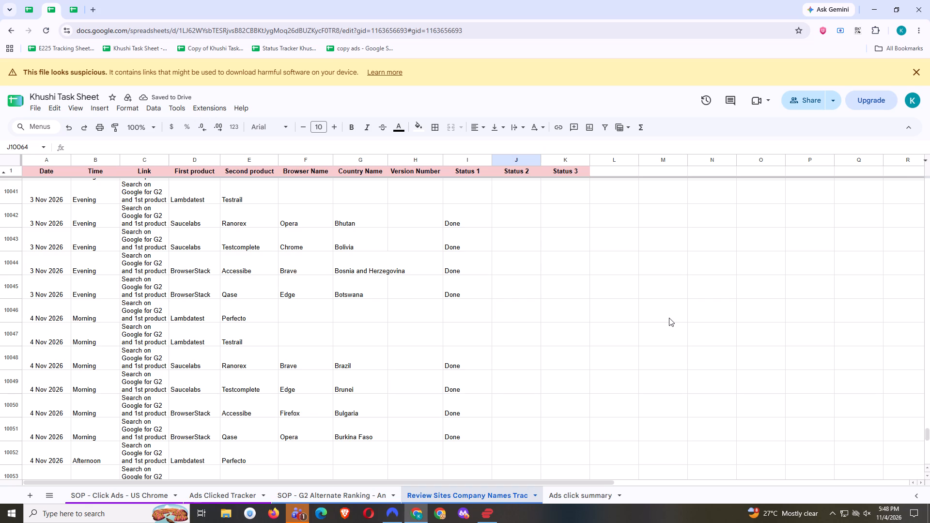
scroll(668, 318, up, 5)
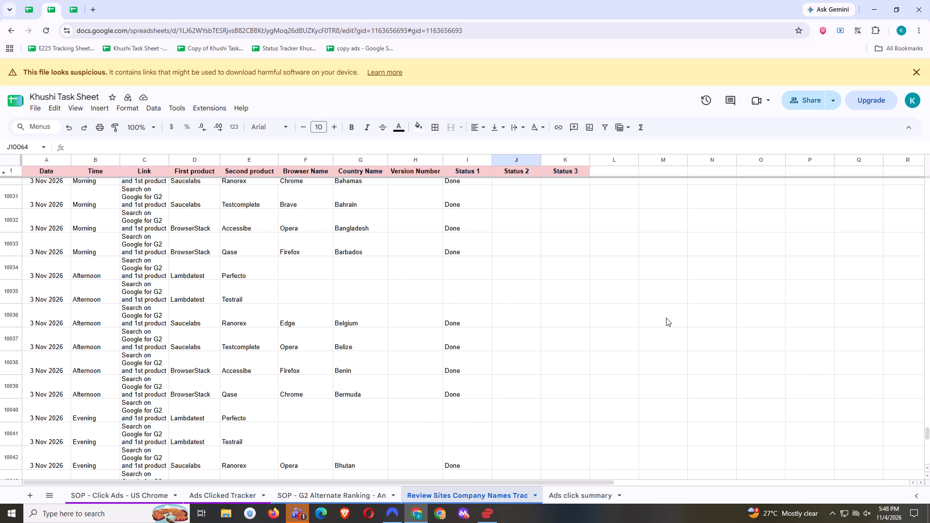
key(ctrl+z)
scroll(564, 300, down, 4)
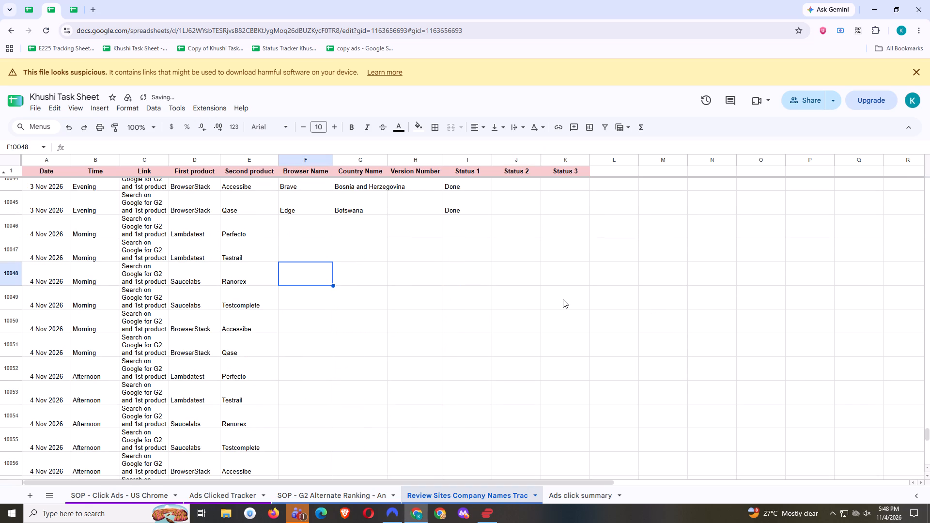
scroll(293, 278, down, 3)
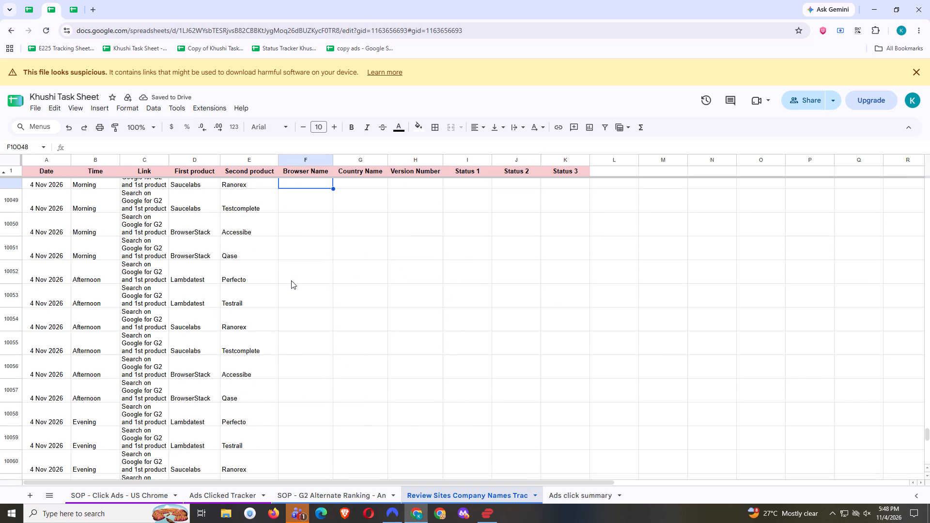
Paste the copied 4 Nov 2026 browser, country and status entries at F10048 in Khushi Task Sheet's review sites tracker.
scroll(291, 280, up, 2)
key(ctrl+v)
scroll(465, 334, down, 5)
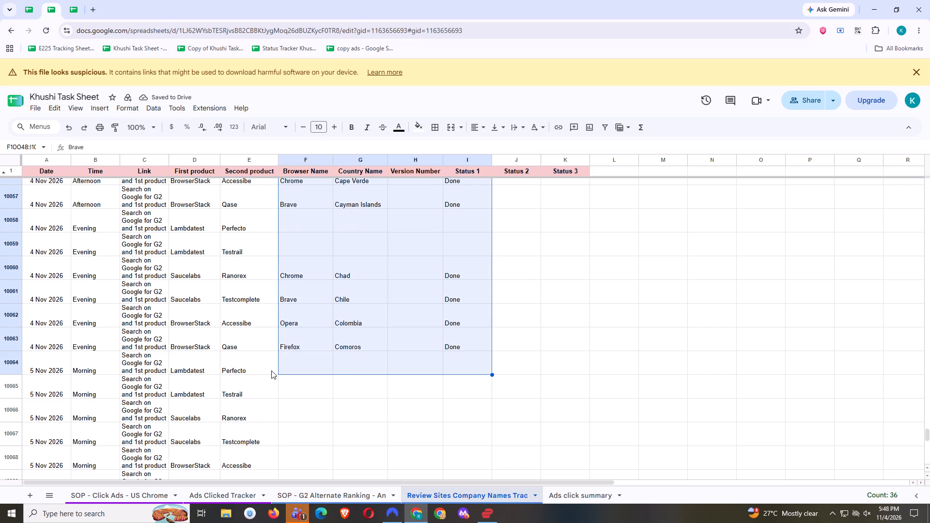
click(283, 352)
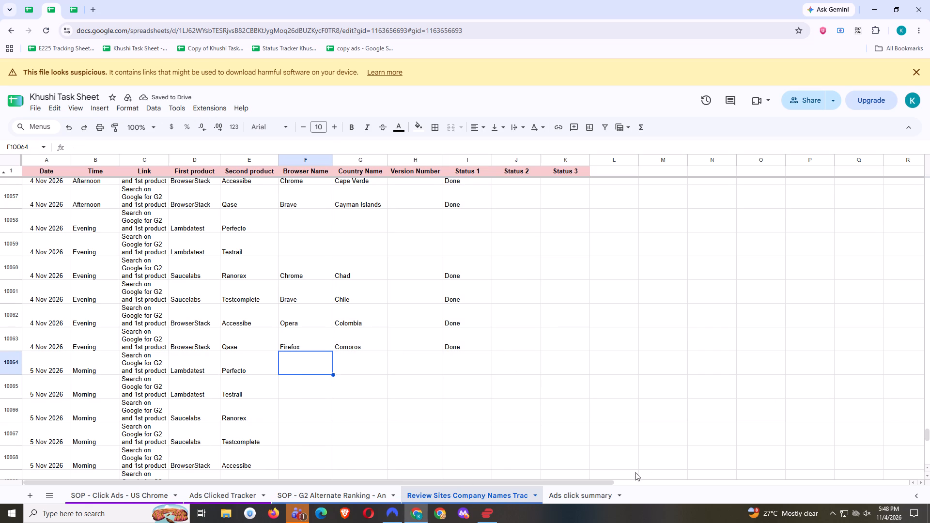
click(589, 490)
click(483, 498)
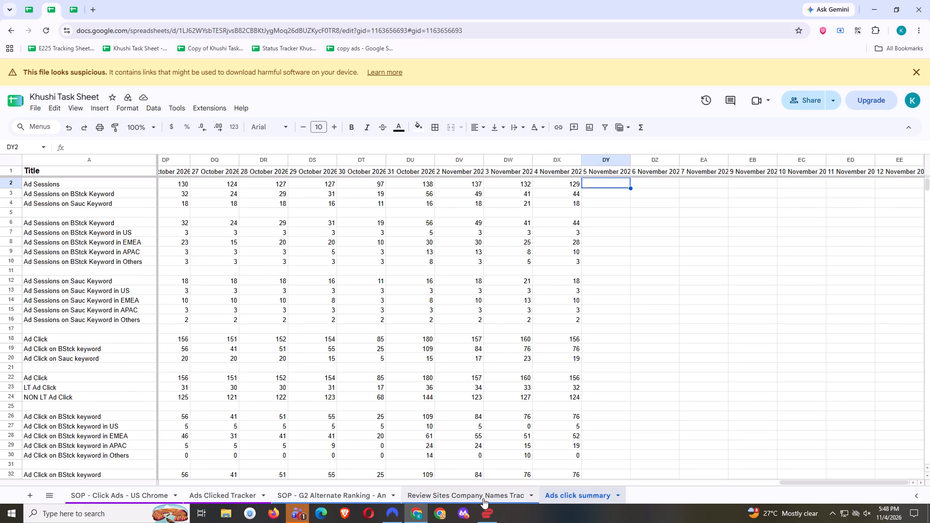
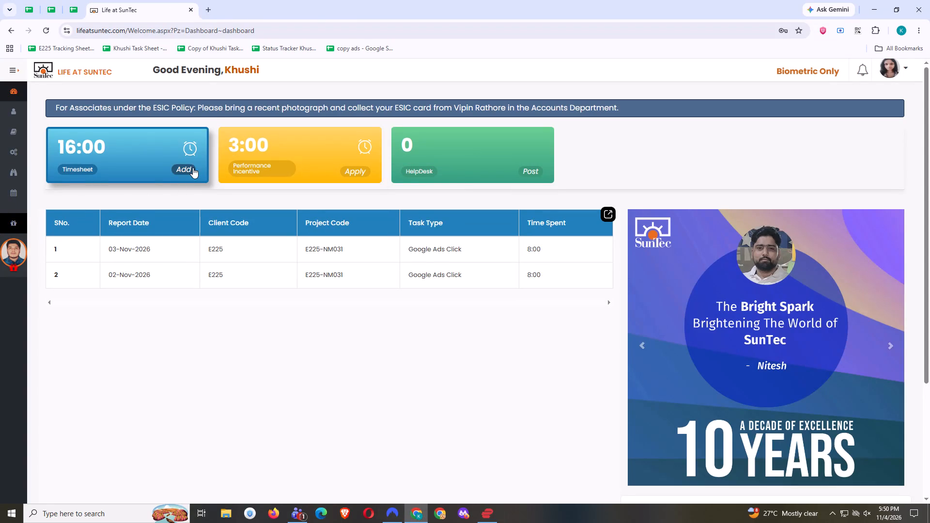
Start a timesheet entry for 04/11/2026 with client E225, project E225-NM031, task Google Ads Click and 8 hours 00 minutes.
click(193, 168)
click(125, 178)
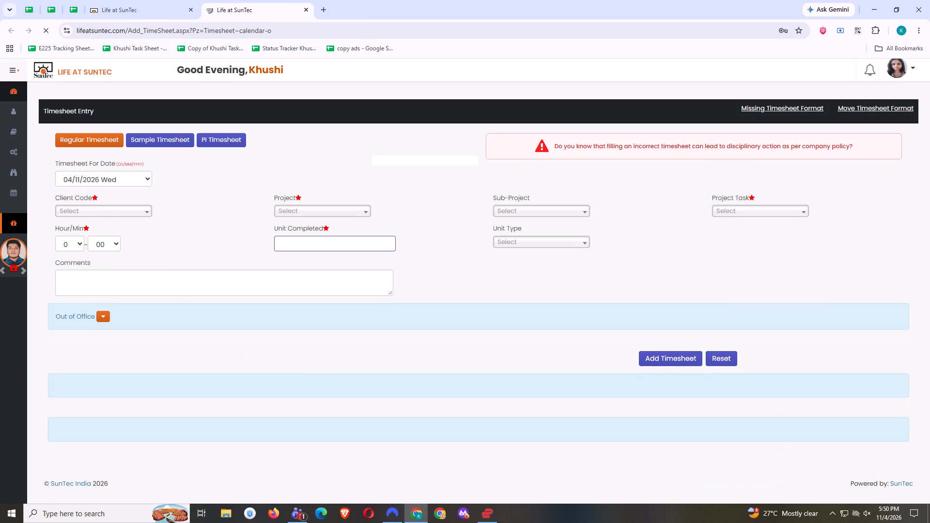
click(116, 208)
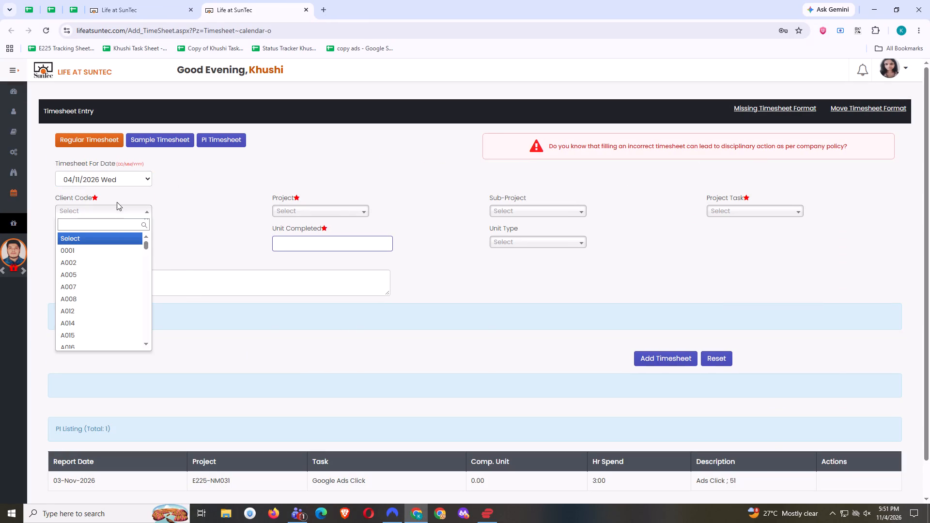
text(e225)
click(106, 234)
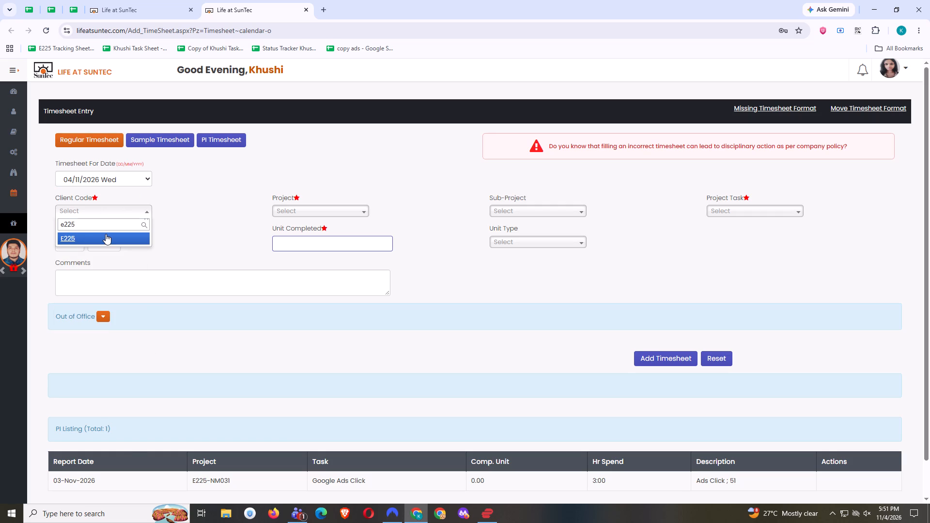
click(326, 214)
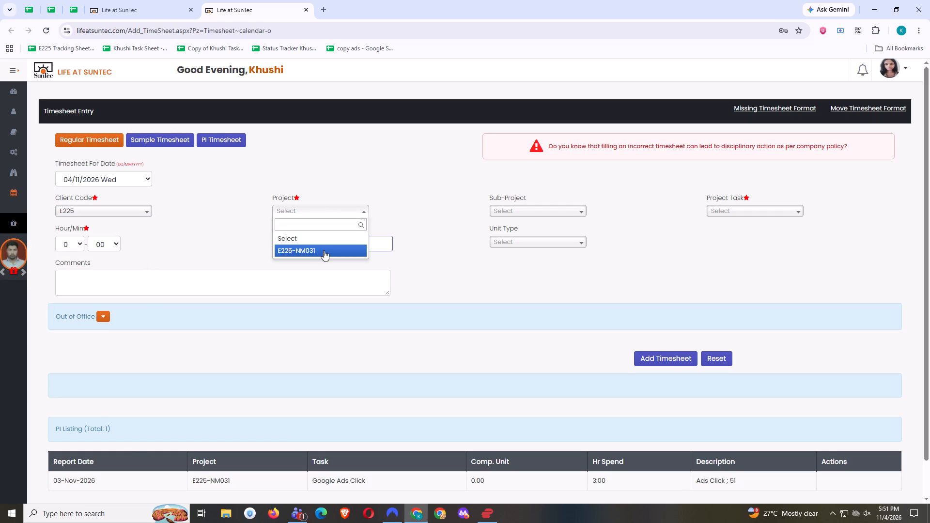
click(324, 250)
click(757, 214)
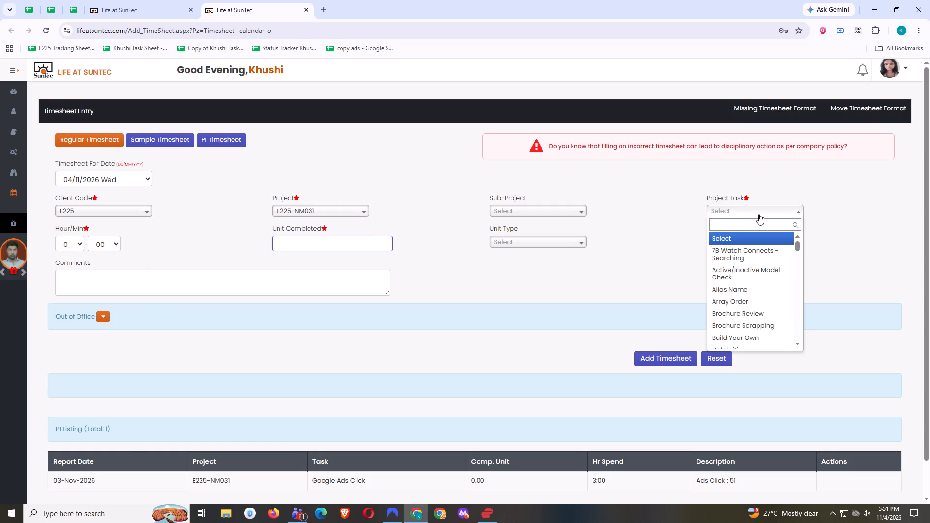
text(goo)
click(749, 237)
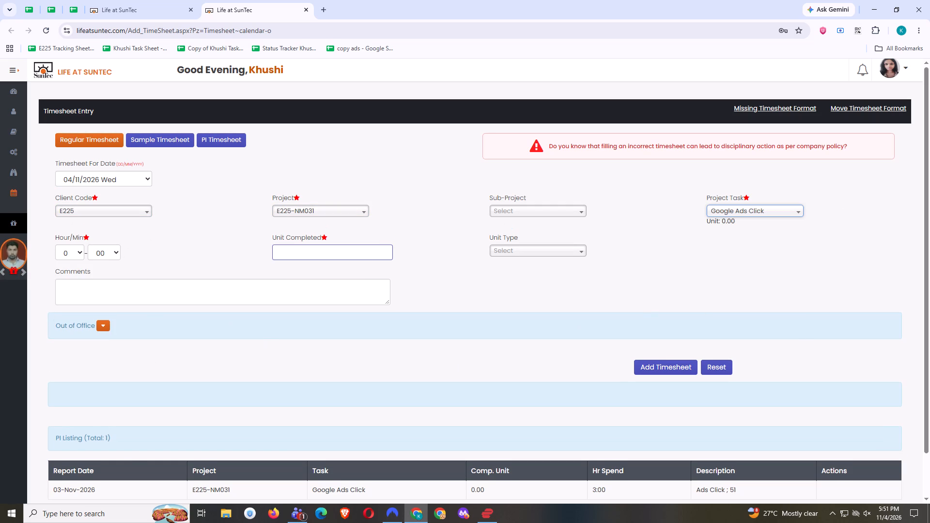
click(77, 254)
click(67, 375)
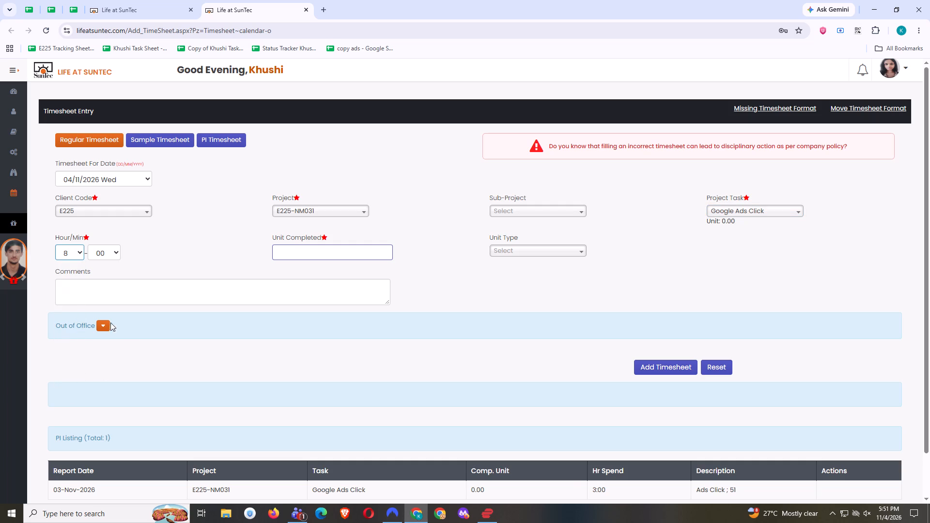
Enter "Ads Click : 156" as the first line of the timesheet comments.
click(110, 288)
text(Ads)
key(space)
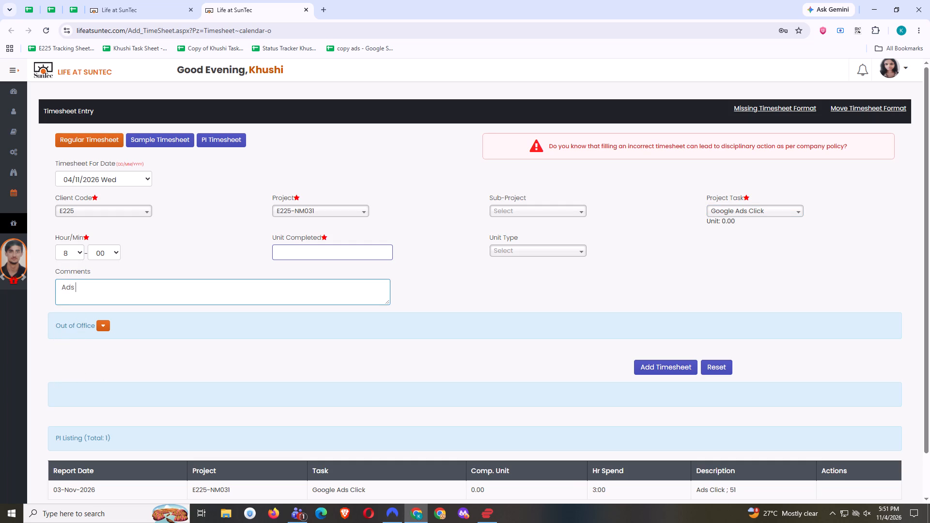
text(Clcic)
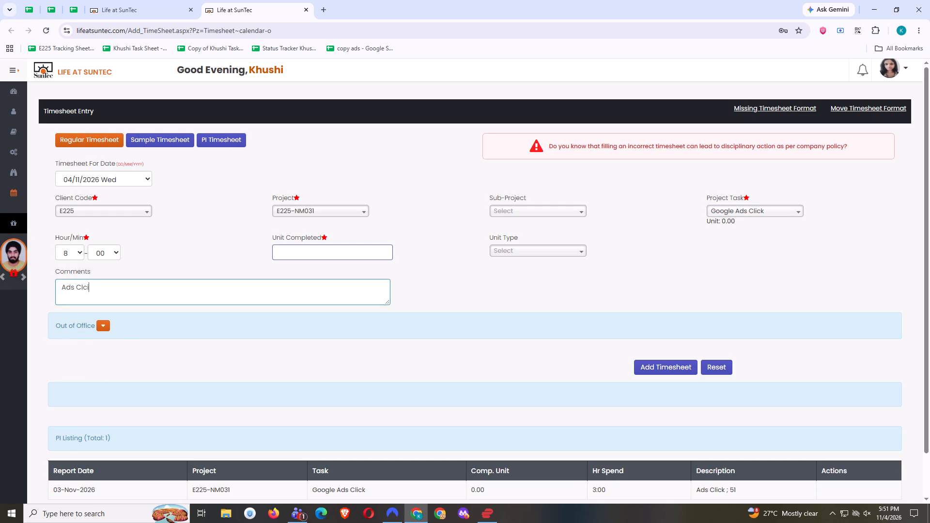
key(BackSpace)
key(BackSpace)
key(BackSpace)
text(ick)
key(space)
text(: 156)
Add "G2 : 12" as the second line of the timesheet comments.
key(Return)
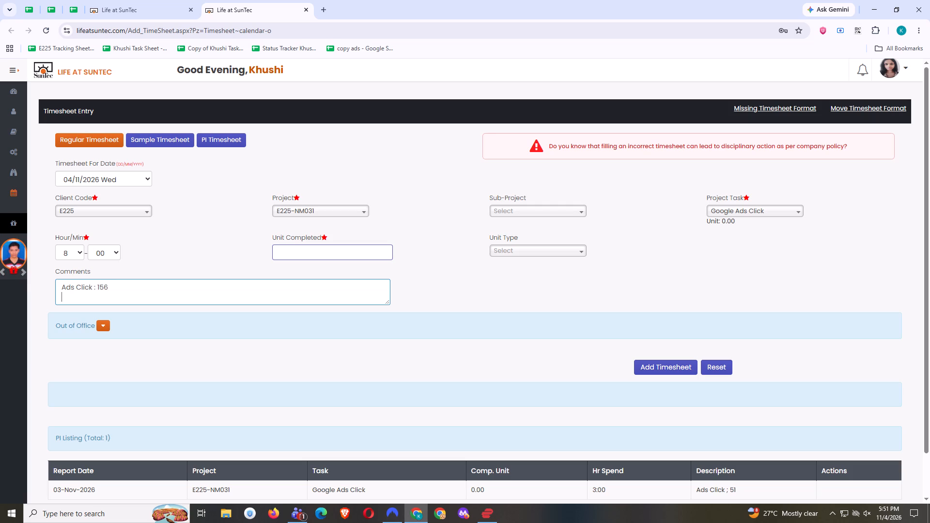
text(G2)
key(BackSpace)
text(12)
key(space)
text(:)
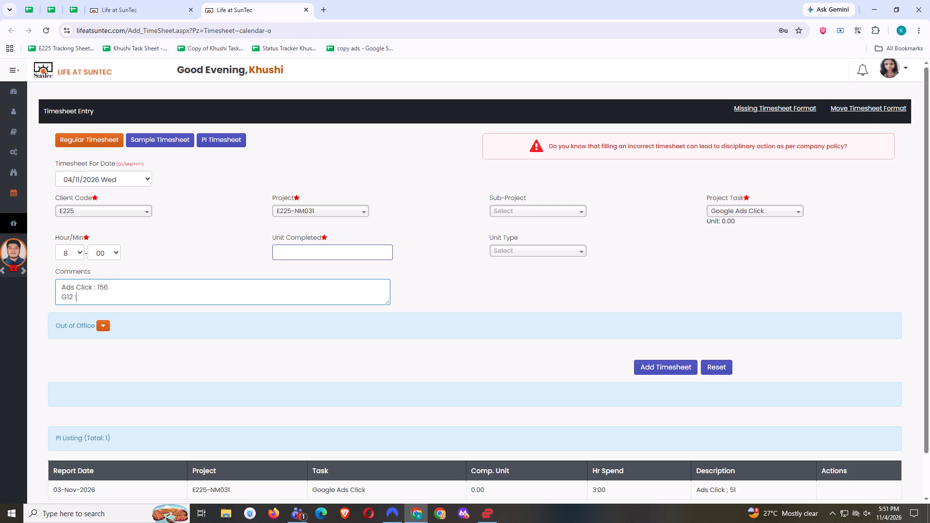
key(space)
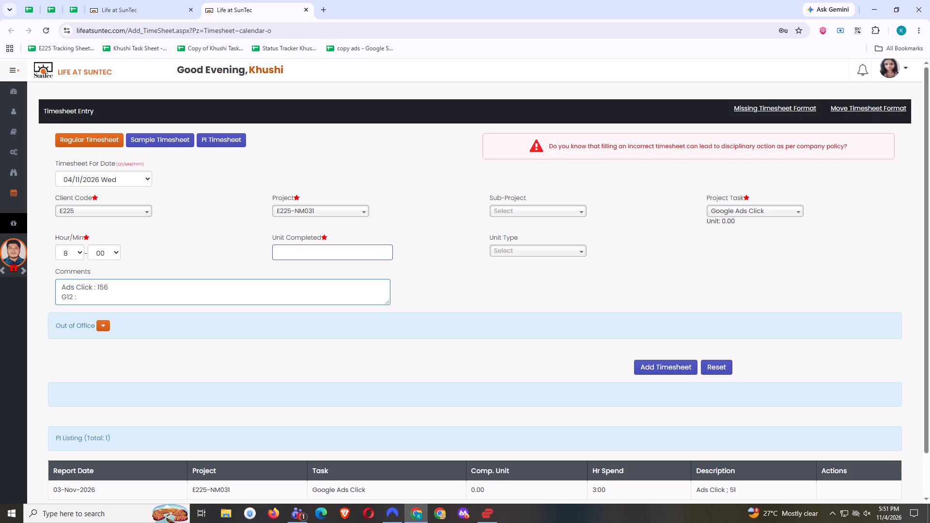
click(68, 296)
key(BackSpace)
click(113, 298)
text(12)
Set the completed units to 168 and add the entry to the timesheet listing.
click(324, 261)
click(325, 251)
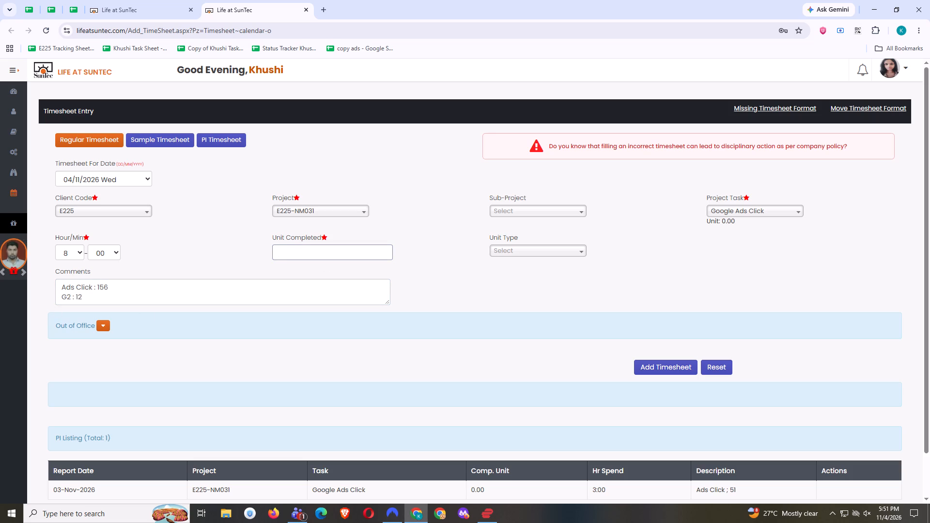
key(1)
key(6)
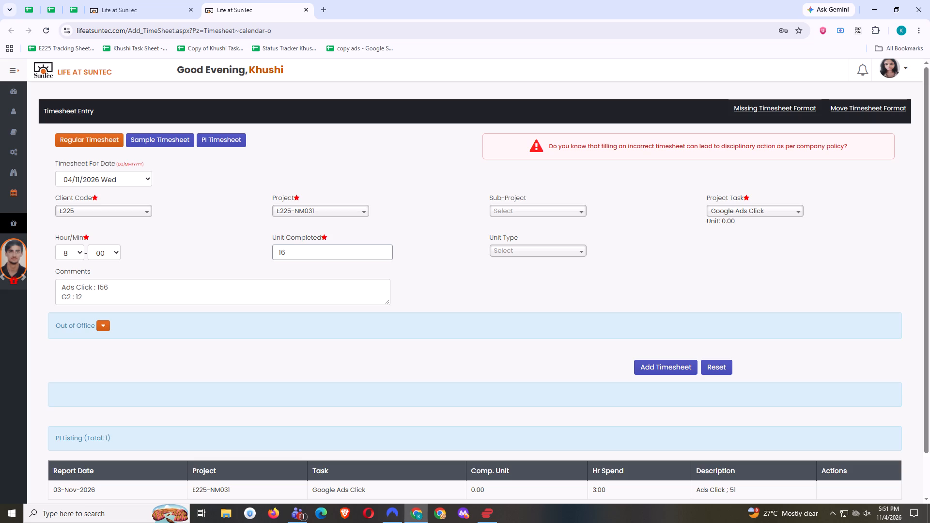
key(8)
click(682, 367)
Final-save the 04-Nov-2026 timesheet.
scroll(525, 369, down, 3)
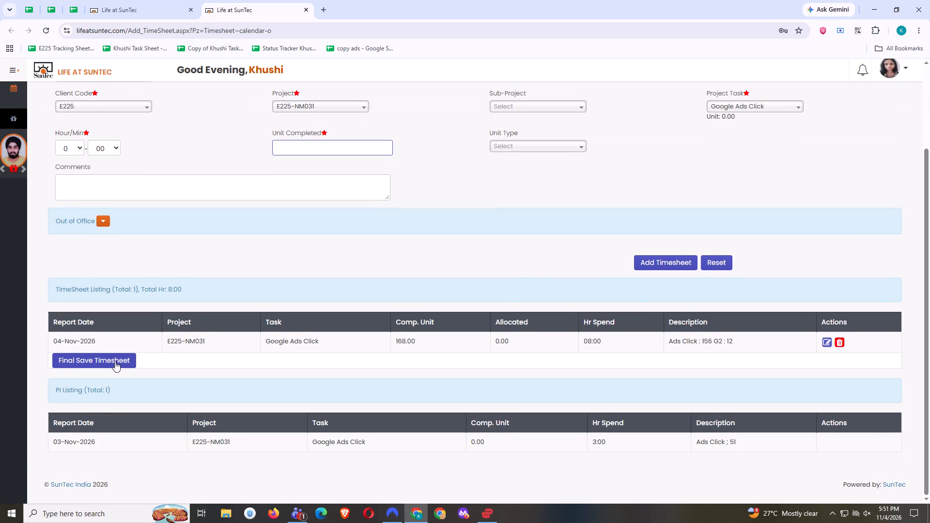
click(115, 361)
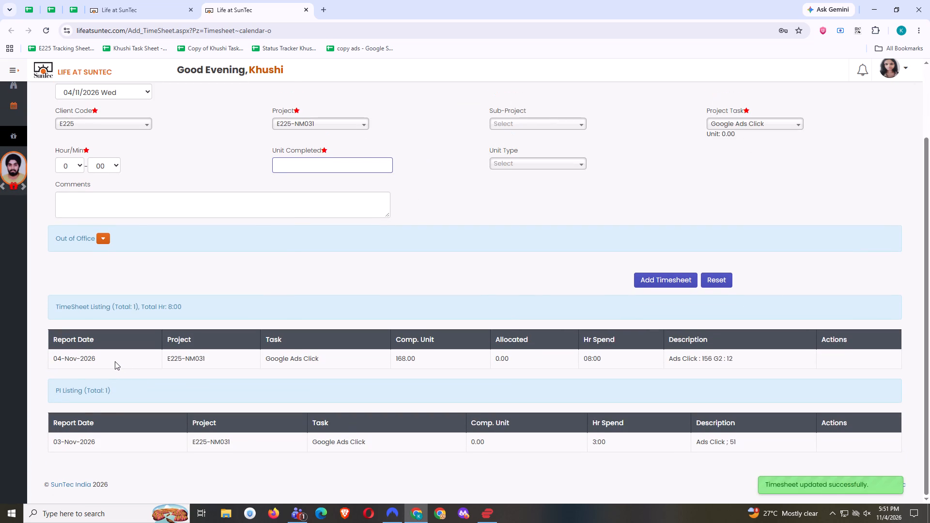
Reload the dashboard, close the timesheet entry page and check the dashboard's list of reported timesheets.
click(149, 12)
click(46, 28)
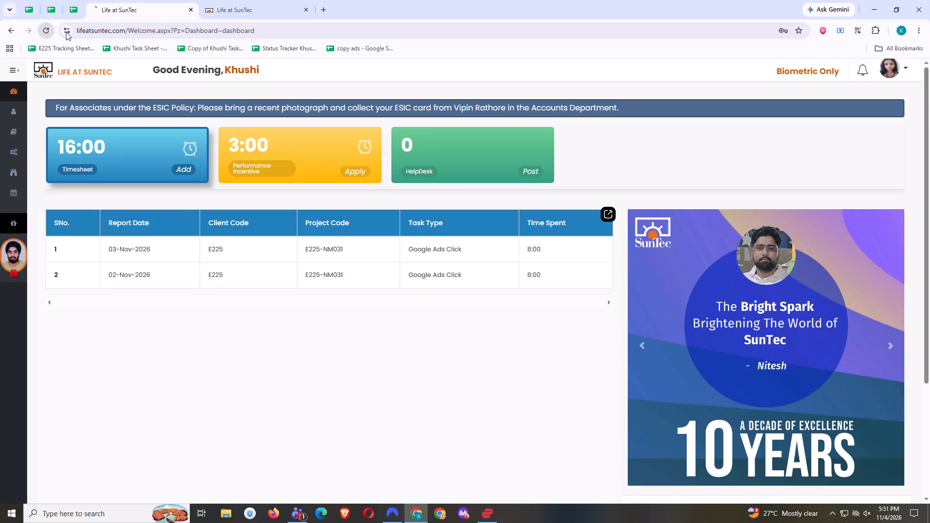
click(307, 11)
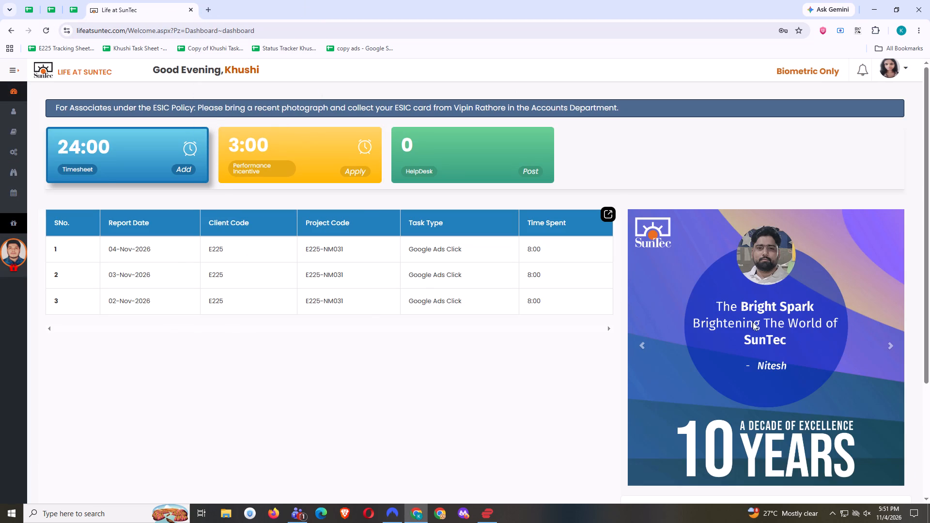
click(607, 330)
click(610, 329)
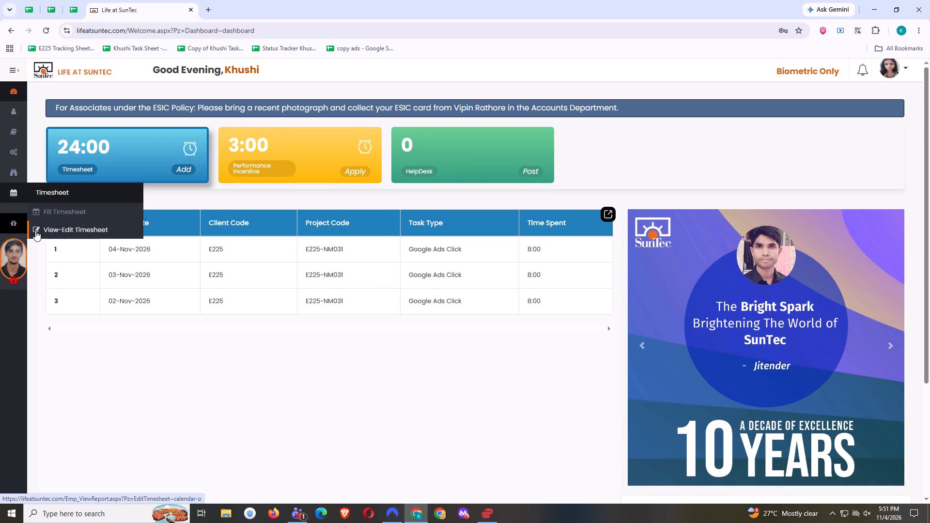
Open the Monthly Attendance Report for Oct-2026 and check the in and out times for 30 and 31 October.
click(46, 183)
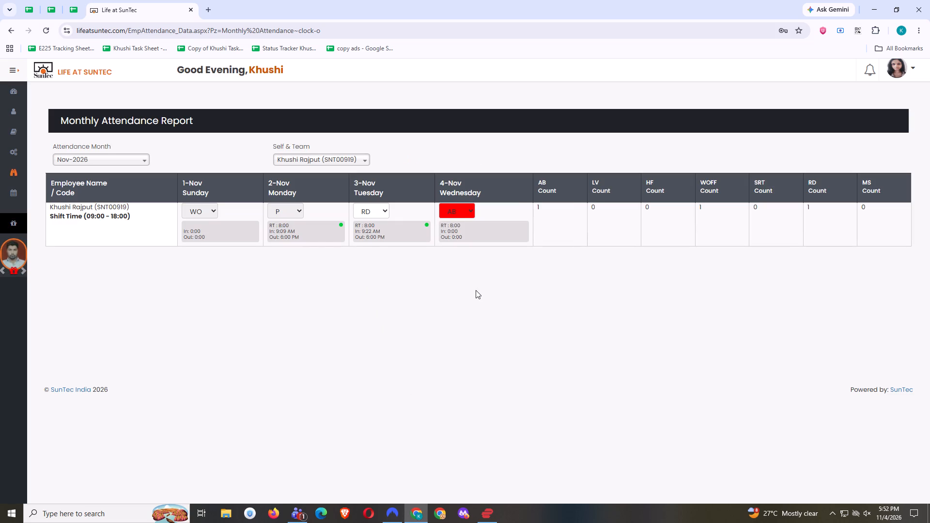
click(113, 154)
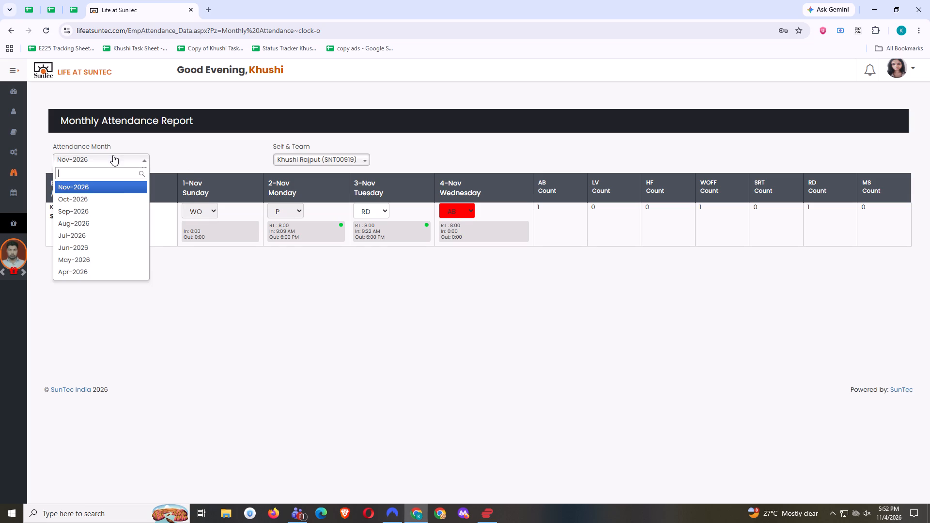
click(107, 200)
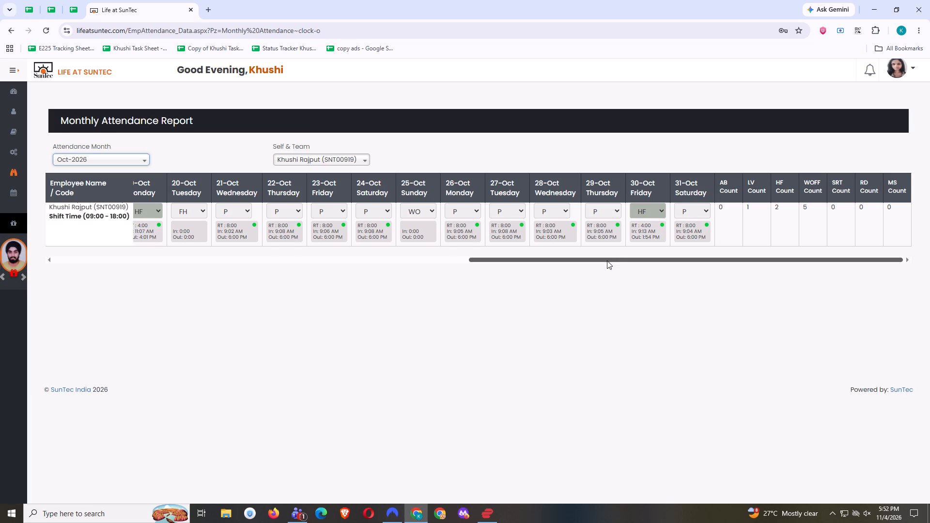
drag(679, 223, 701, 242)
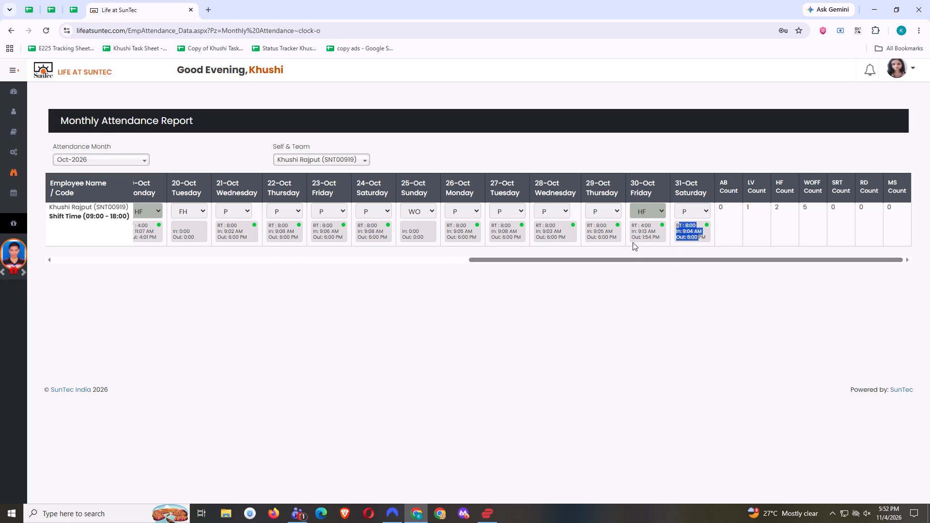
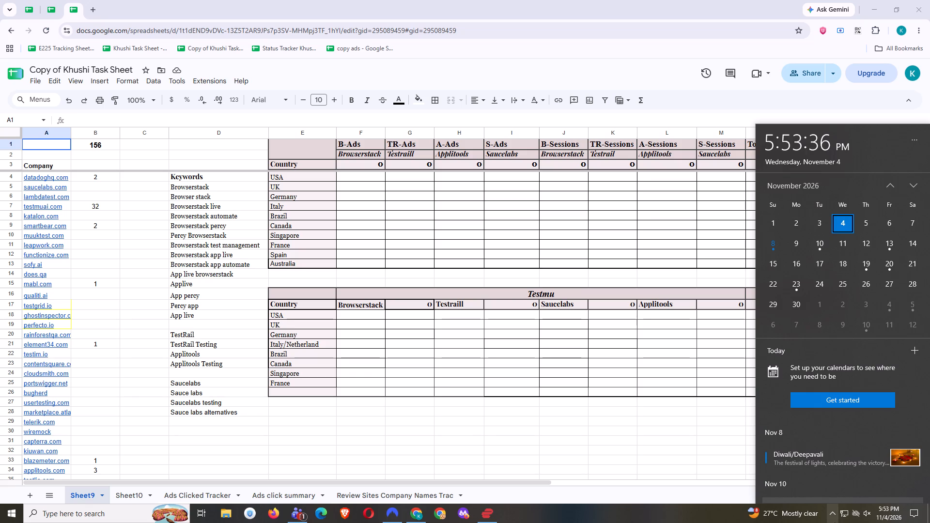
Review Sheet9, Sheet10, Ads Clicked Tracker, the latest Ads click summary dates and the review-site tracker in Copy of Khushi Task Sheet.
click(282, 456)
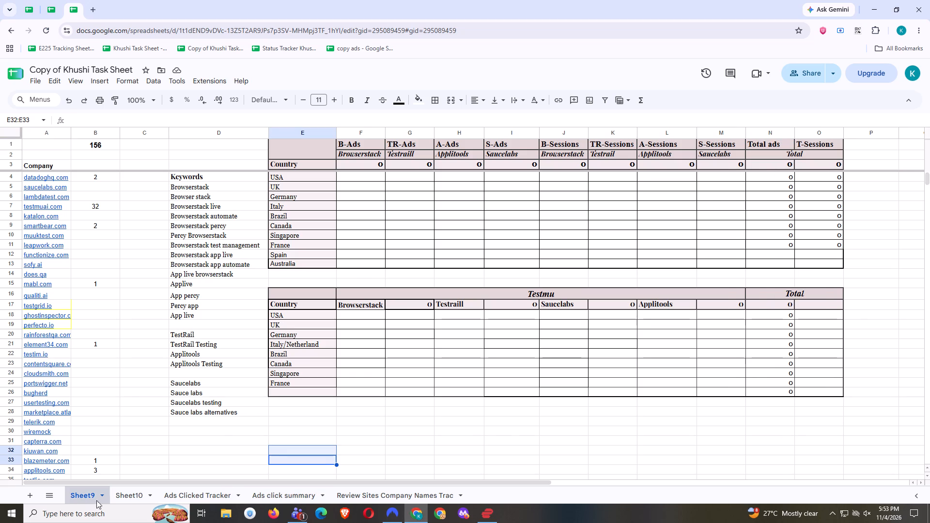
click(132, 502)
scroll(882, 334, up, 1)
scroll(881, 335, down, 3)
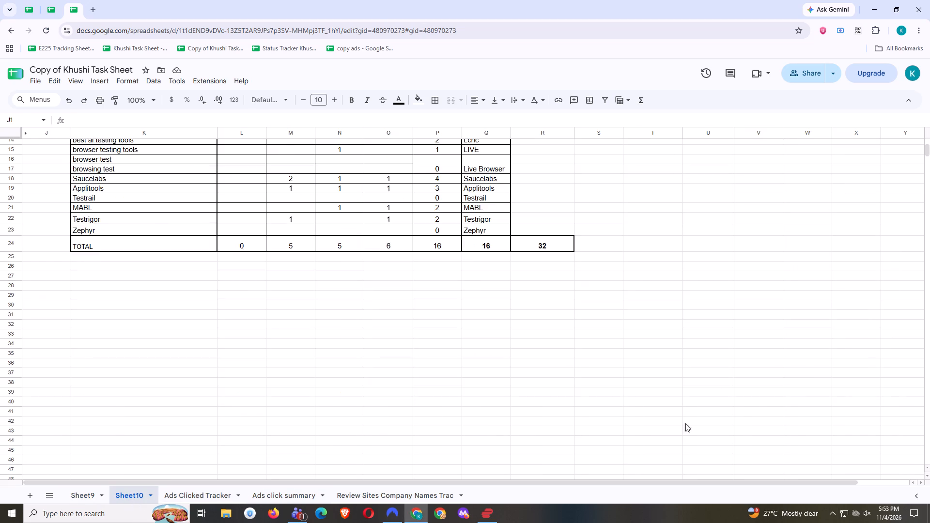
scroll(424, 456, up, 4)
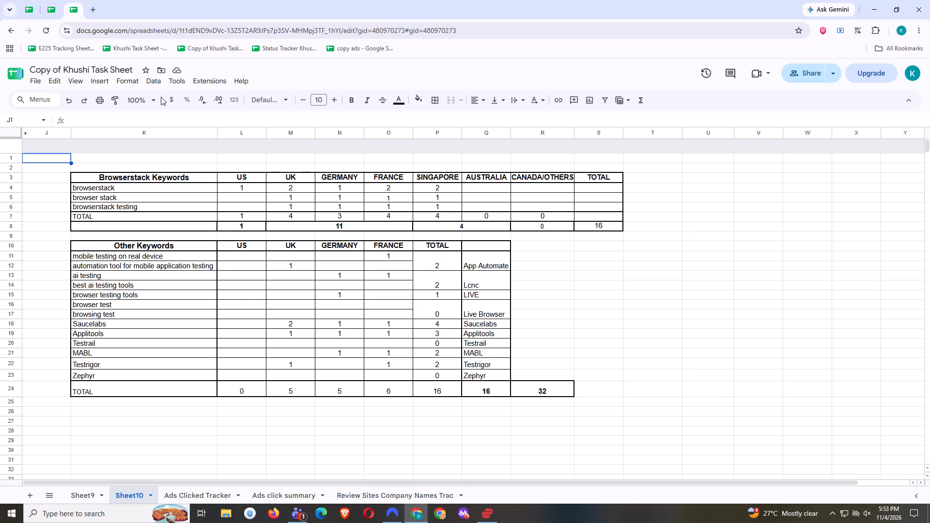
click(205, 497)
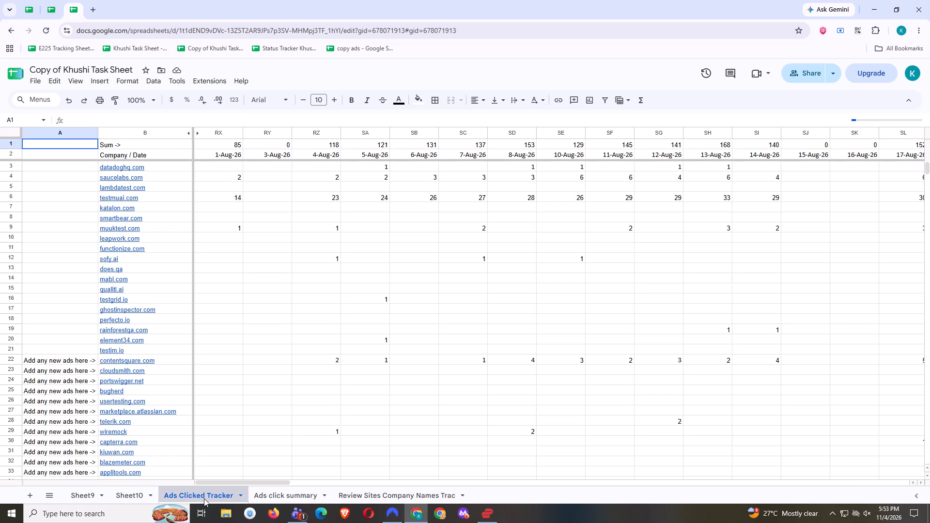
drag(204, 498, 203, 508)
click(288, 499)
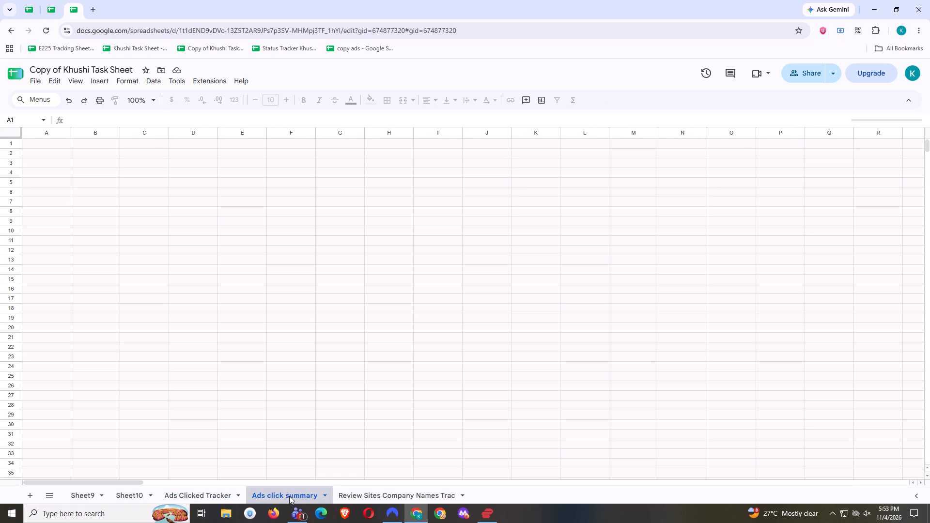
drag(282, 482, 638, 481)
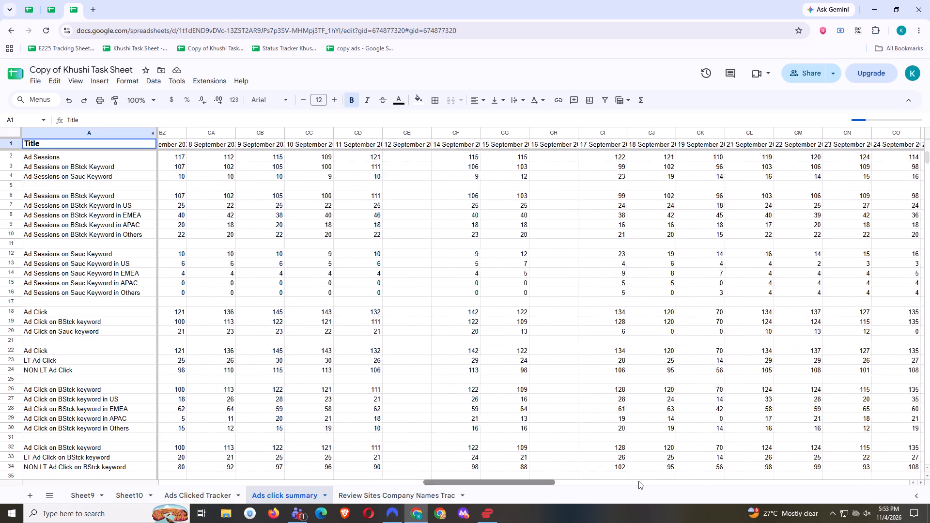
drag(638, 481, 913, 490)
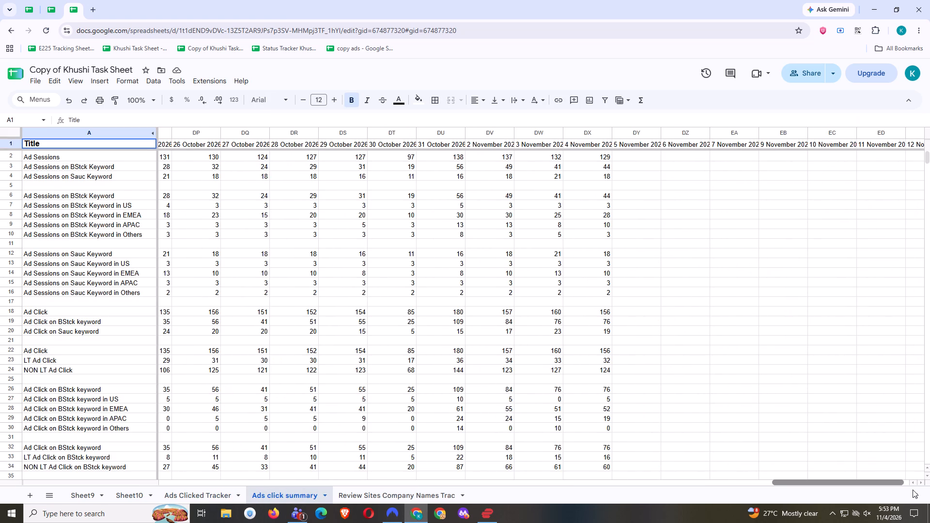
drag(913, 490, 914, 490)
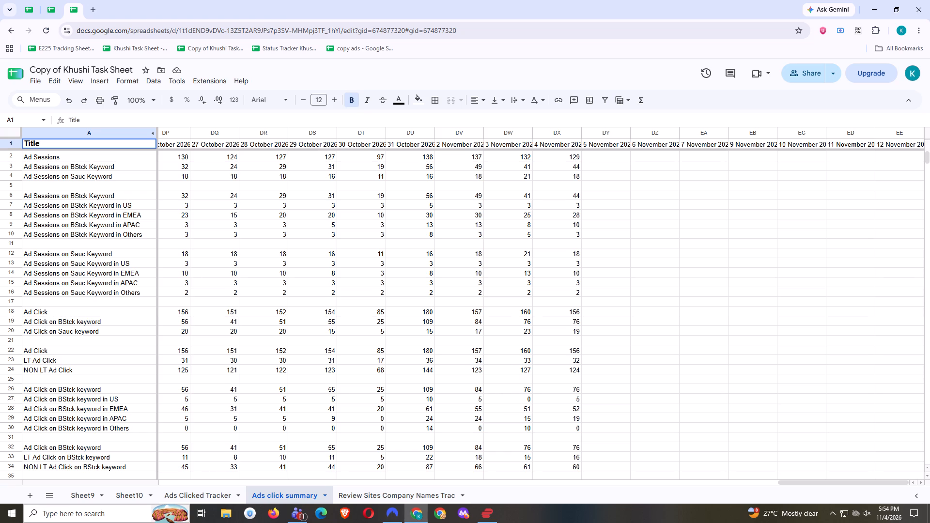
click(405, 490)
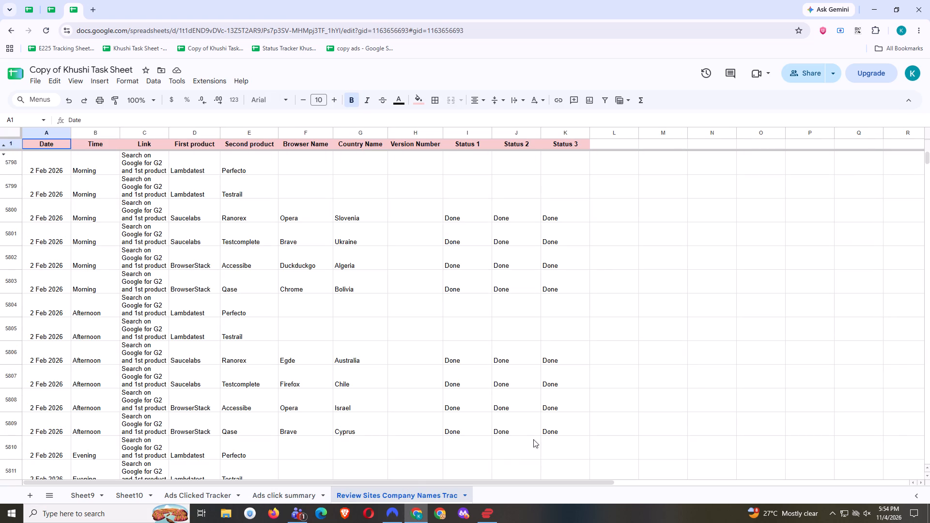
Bring up the ExpressVPN and NordVPN windows and close each of them.
click(493, 509)
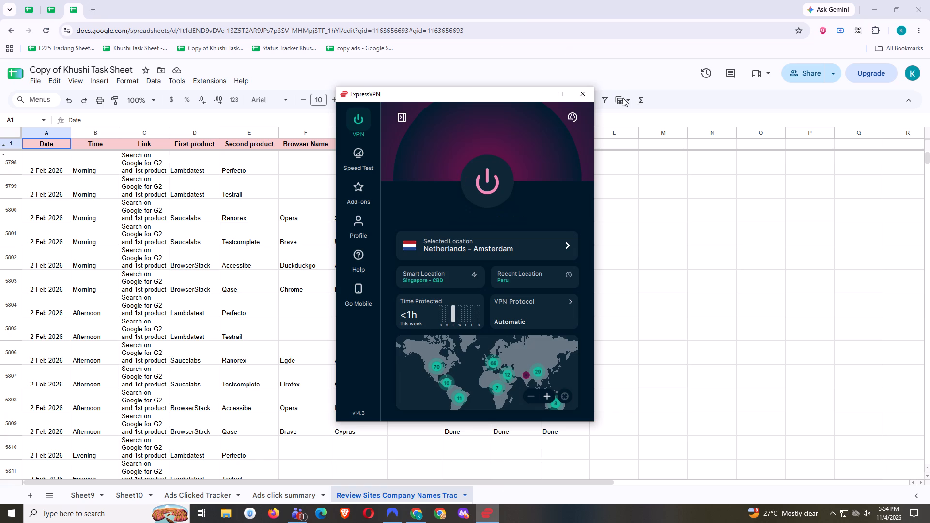
click(582, 98)
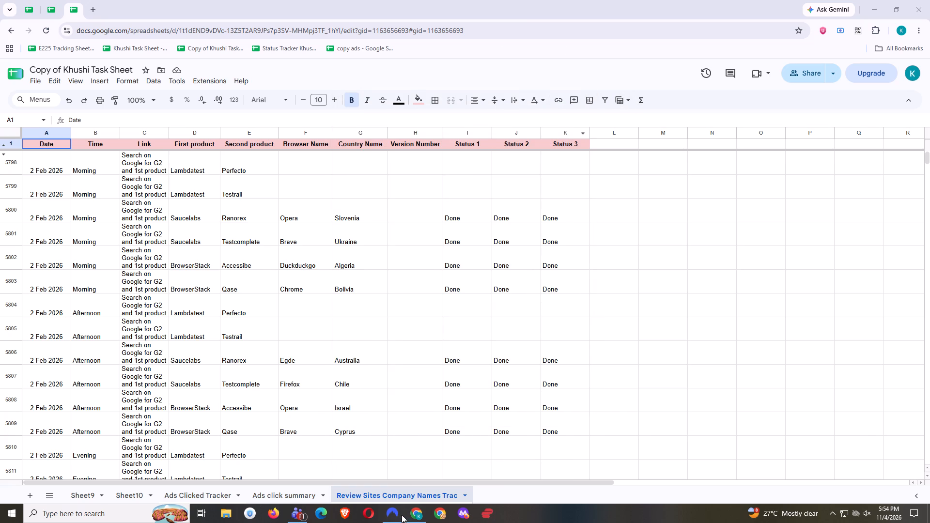
click(389, 514)
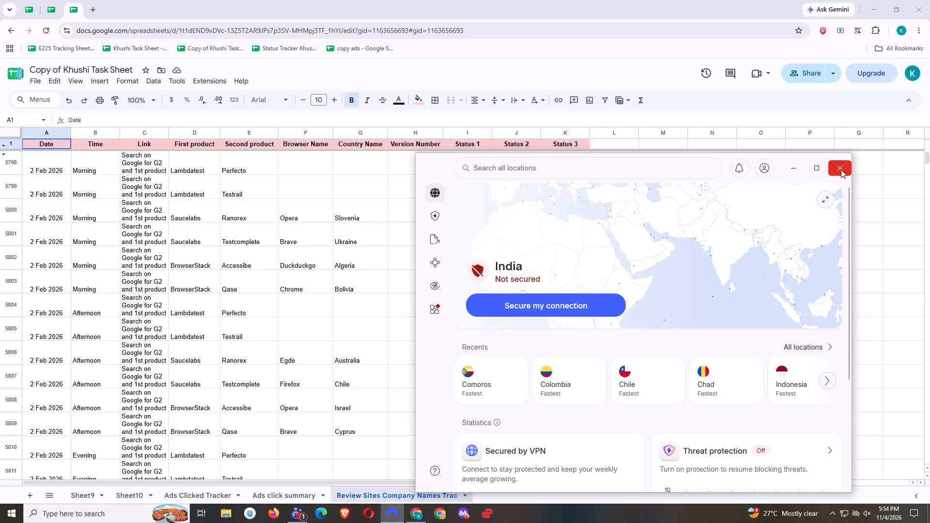
click(841, 169)
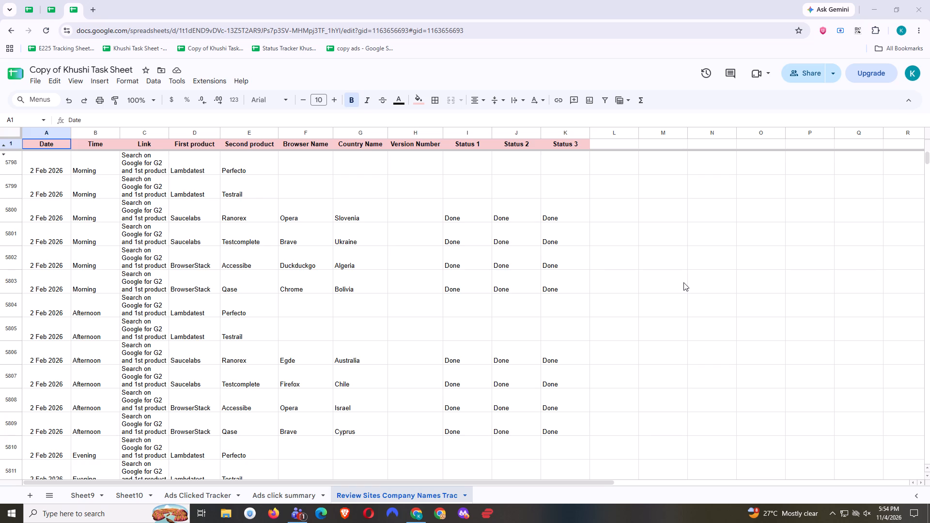
In Khushi Task Sheet, check the 4 November entries in Ads Clicked Tracker, Ads click summary and the review-site tracker.
click(52, 4)
scroll(604, 450, up, 1)
scroll(604, 450, down, 1)
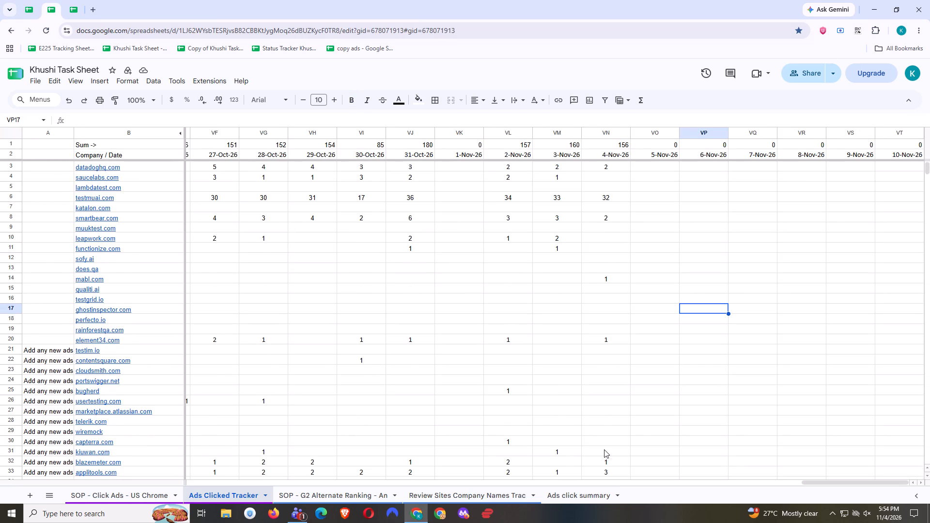
scroll(604, 449, down, 1)
click(589, 492)
scroll(634, 401, up, 1)
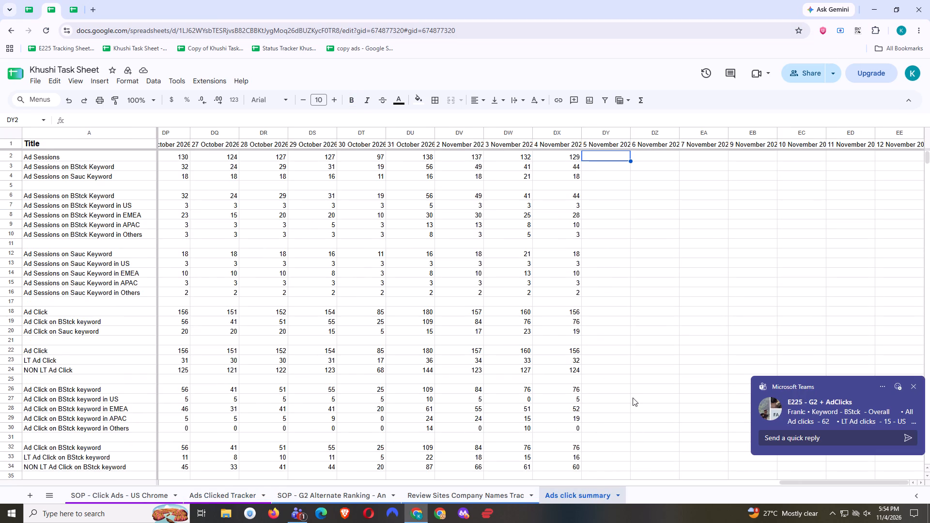
scroll(633, 398, up, 3)
click(490, 495)
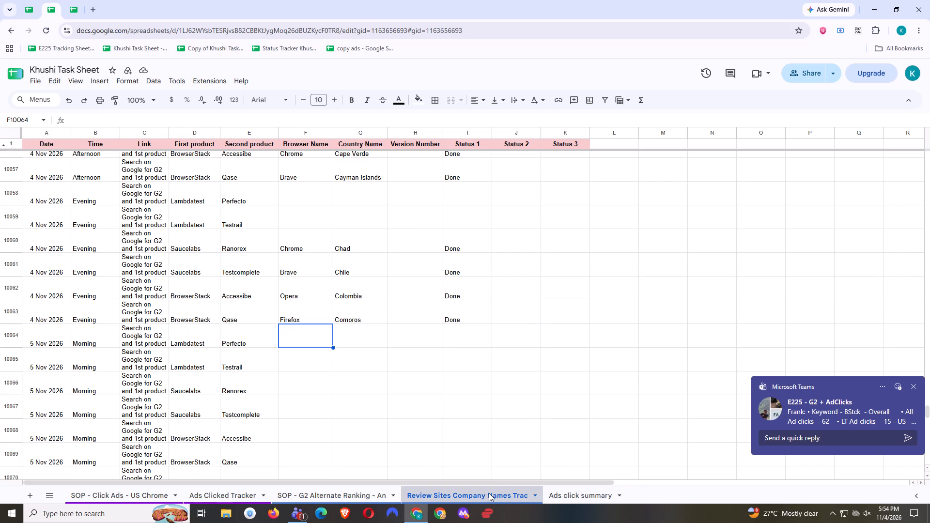
click(564, 493)
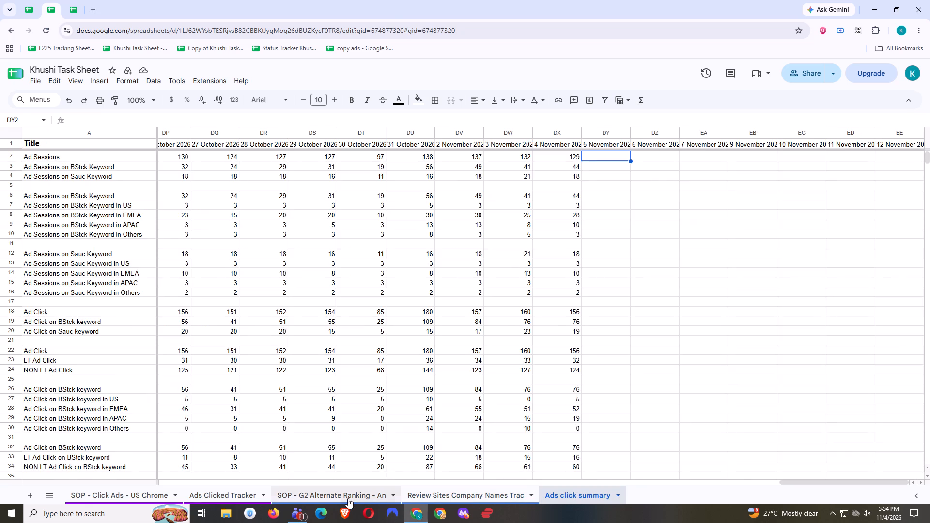
click(347, 497)
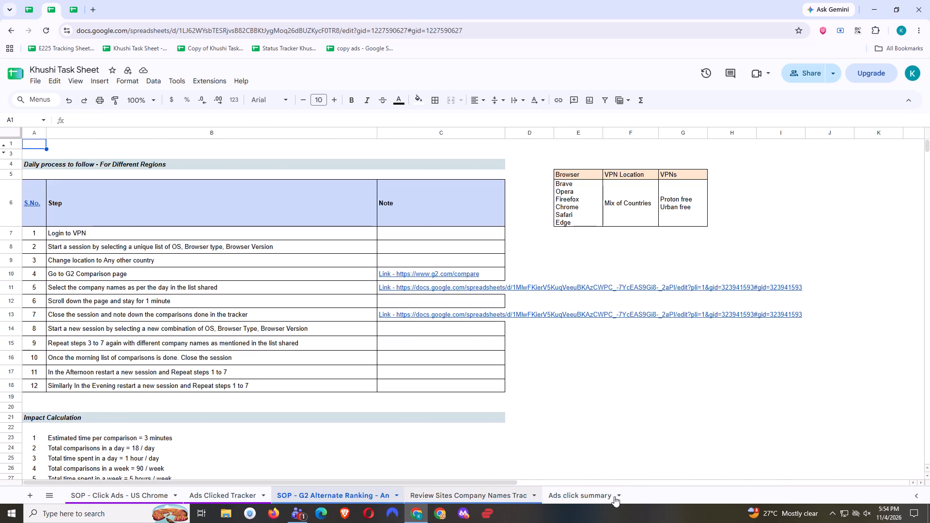
click(595, 500)
click(233, 490)
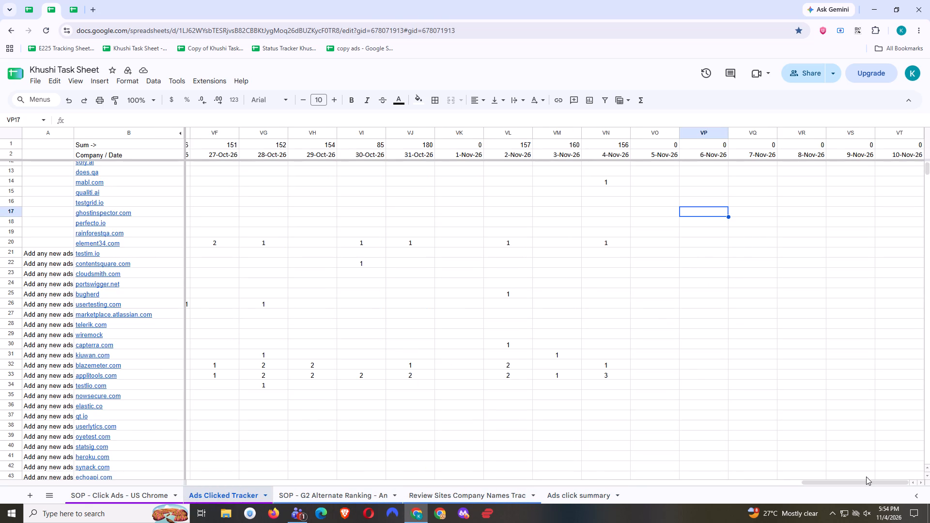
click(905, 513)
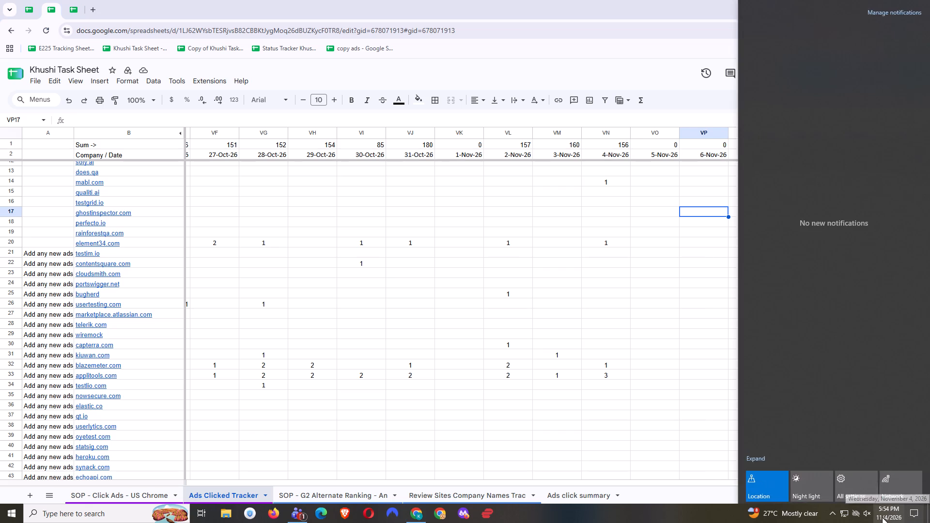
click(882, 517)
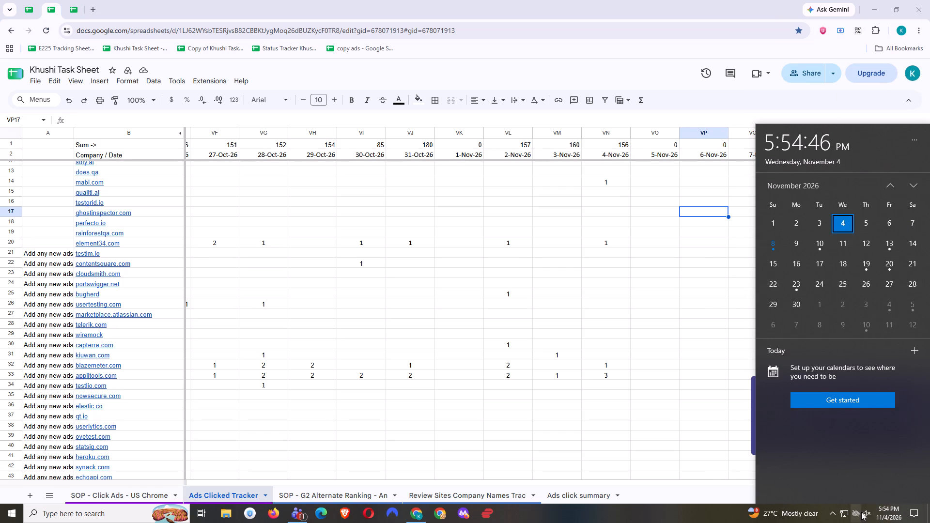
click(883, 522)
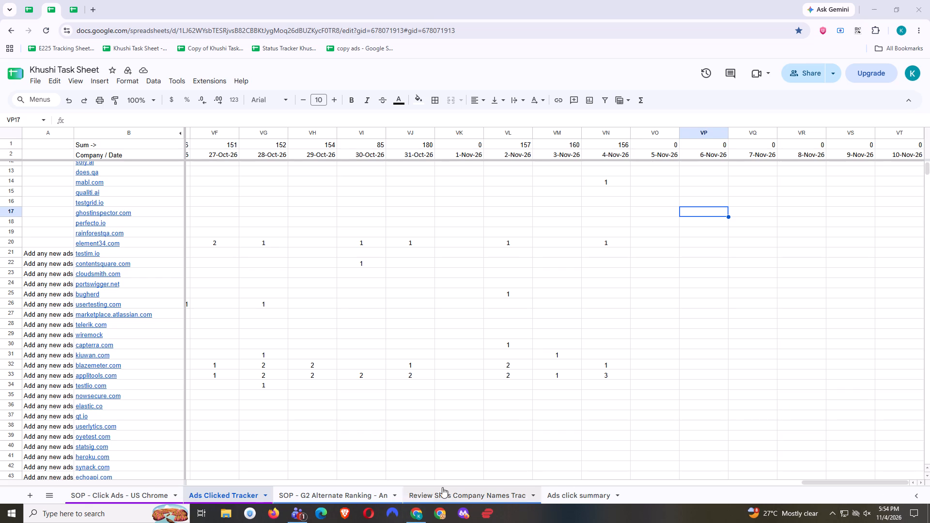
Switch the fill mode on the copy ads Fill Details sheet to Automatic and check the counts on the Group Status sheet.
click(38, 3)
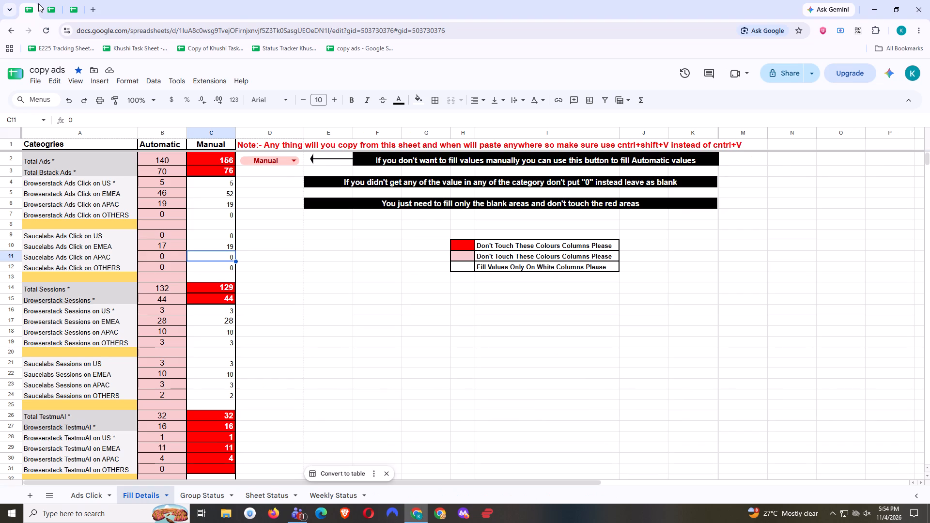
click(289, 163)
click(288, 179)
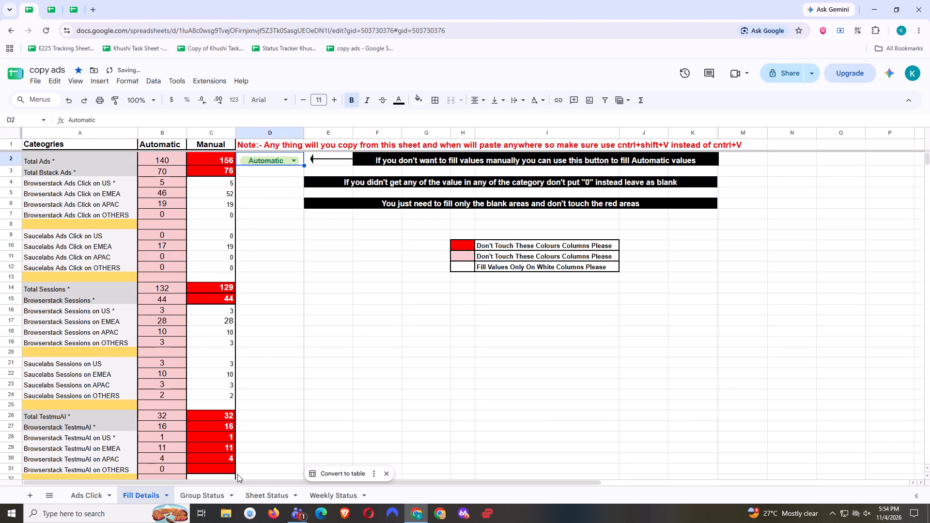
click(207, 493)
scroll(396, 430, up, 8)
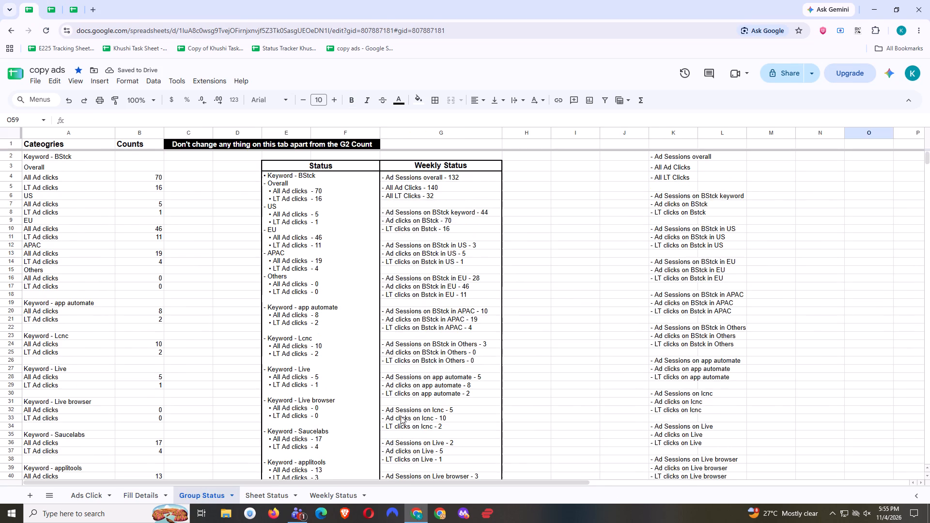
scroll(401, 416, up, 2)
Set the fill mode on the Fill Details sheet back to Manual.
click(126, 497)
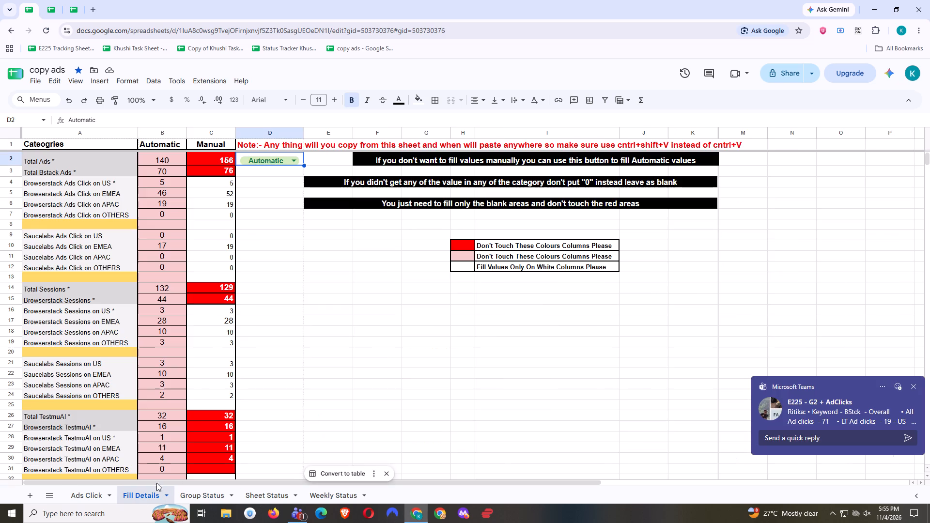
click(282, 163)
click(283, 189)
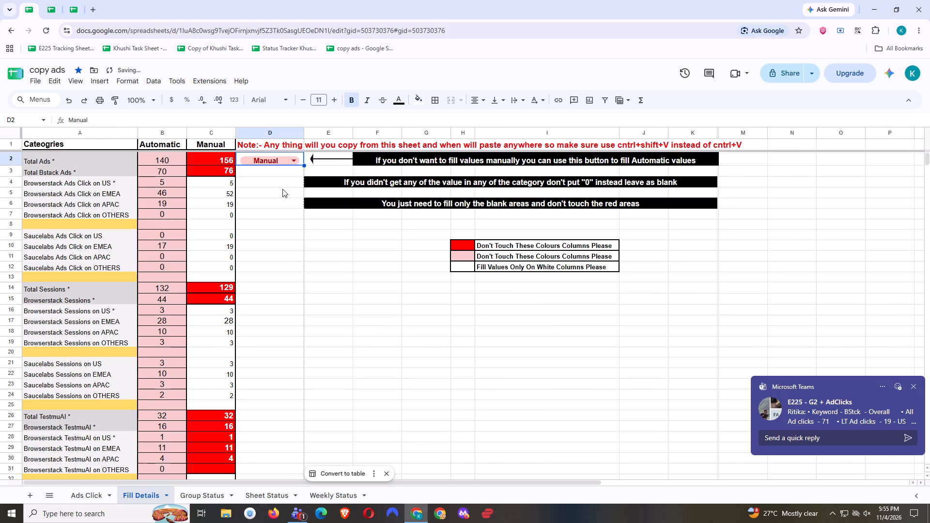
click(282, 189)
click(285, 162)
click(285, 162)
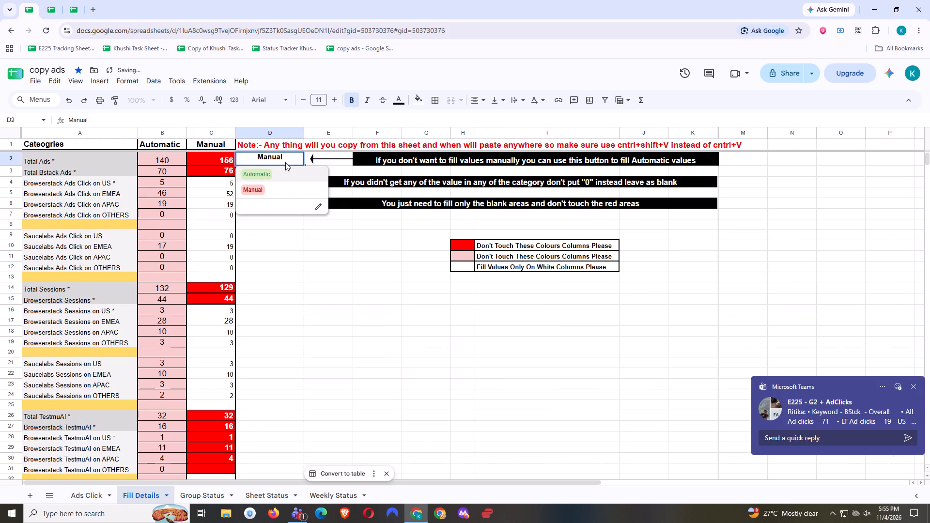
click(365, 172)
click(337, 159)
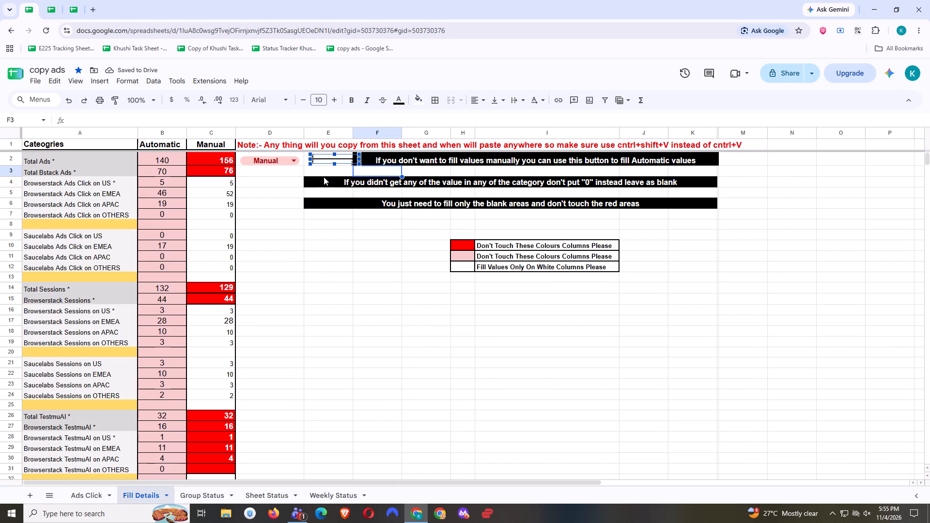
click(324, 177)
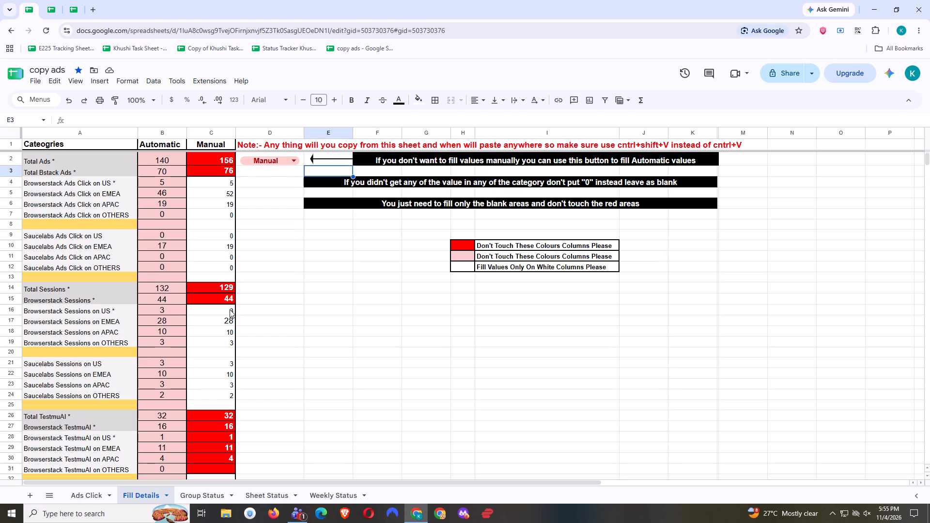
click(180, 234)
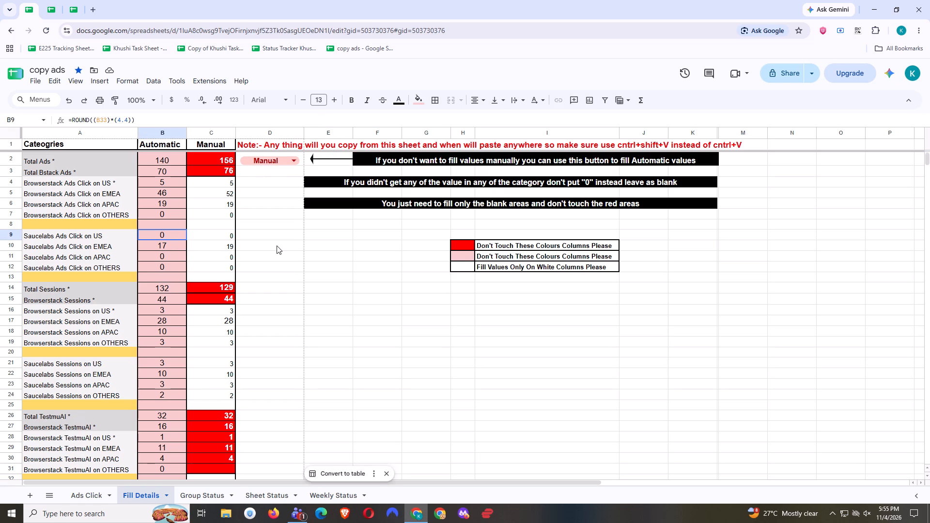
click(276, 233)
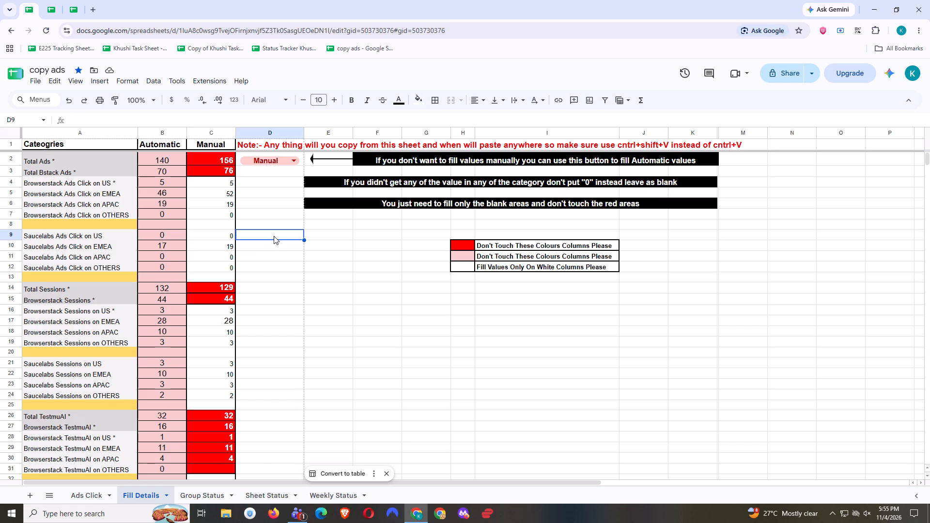
Examine the ad session and ad click counts at the start of the Sheet Status sheet and return to Copy of Khushi Task Sheet.
click(266, 486)
scroll(389, 158, up, 5)
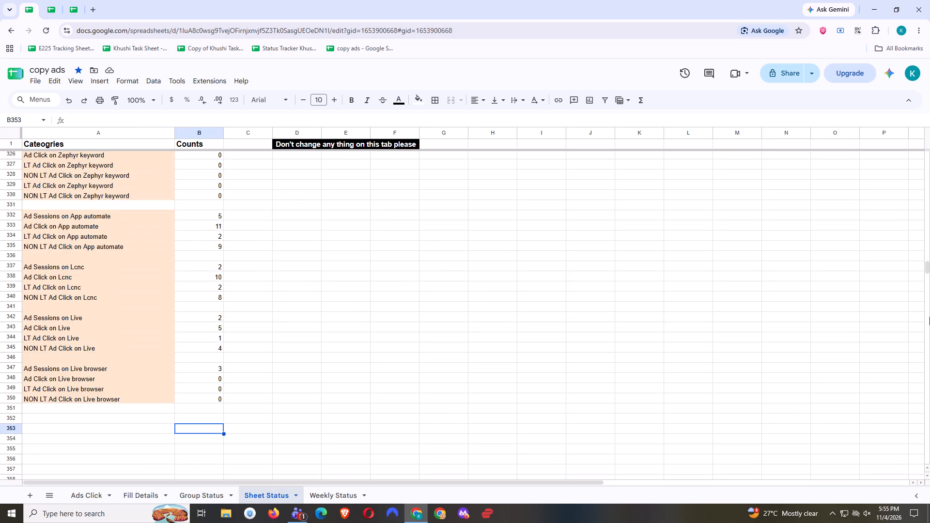
drag(929, 270, 929, 76)
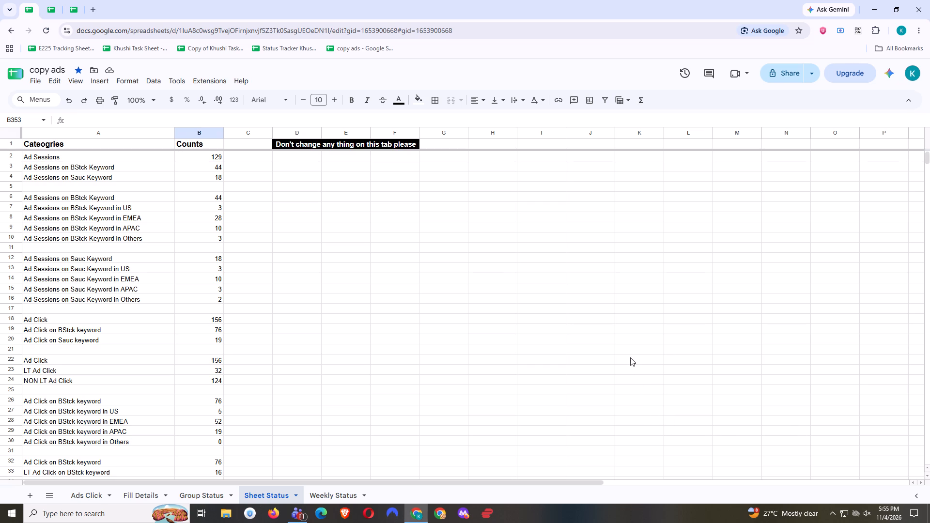
click(79, 7)
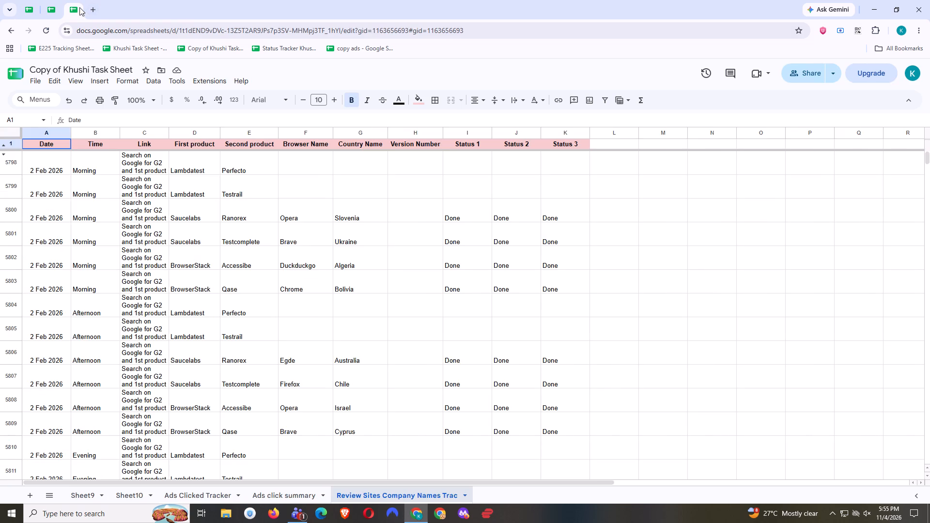